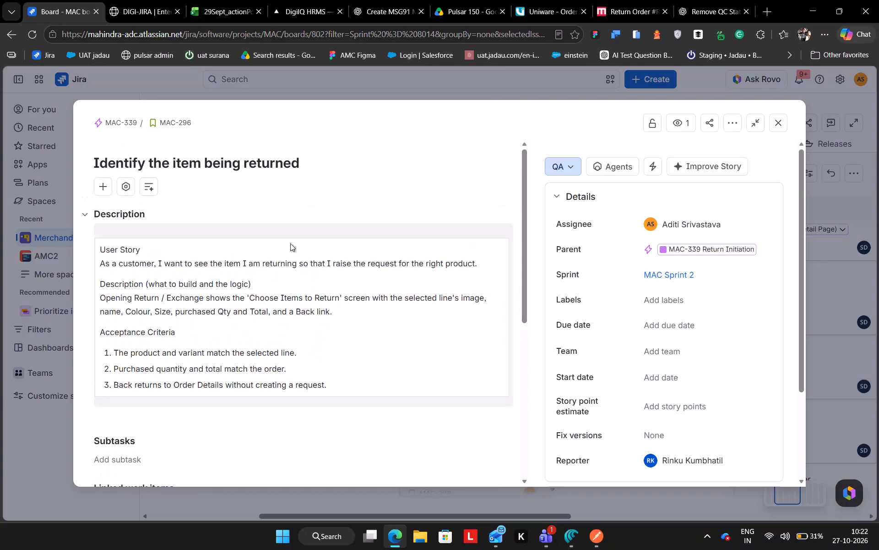
left_click(632, 0)
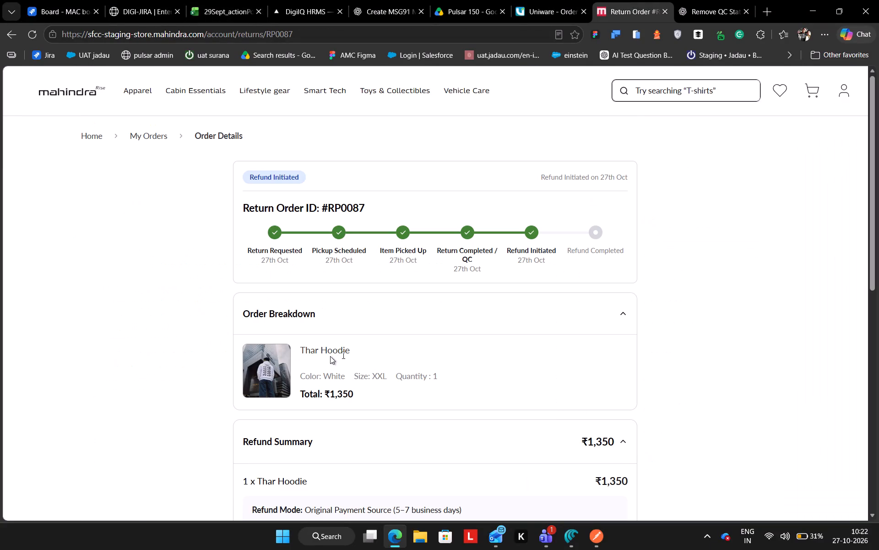
left_click(155, 137)
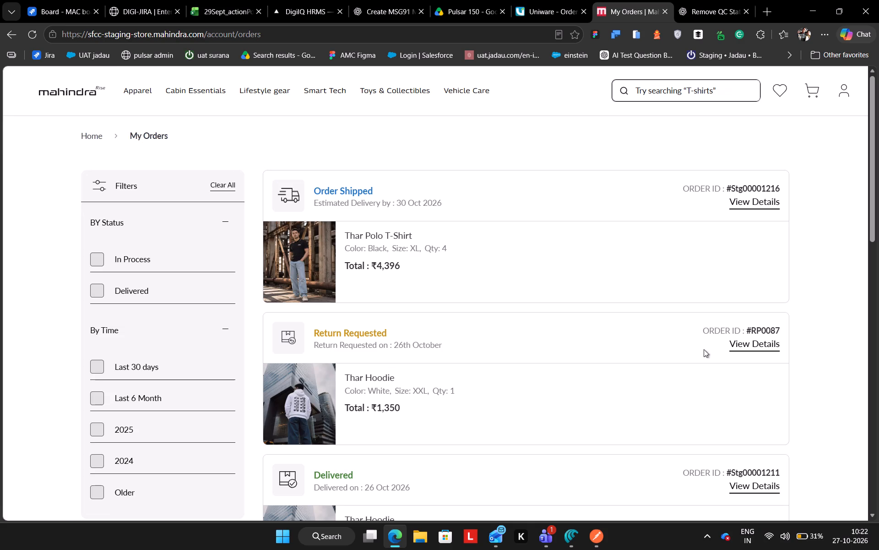
left_click(734, 341)
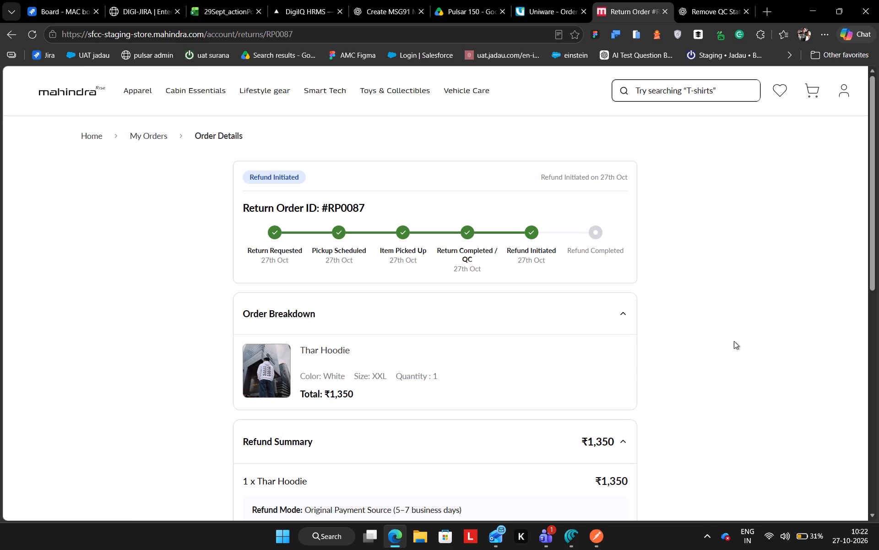
key("shift+super+s")
left_click_drag(2, 61, 288, 198)
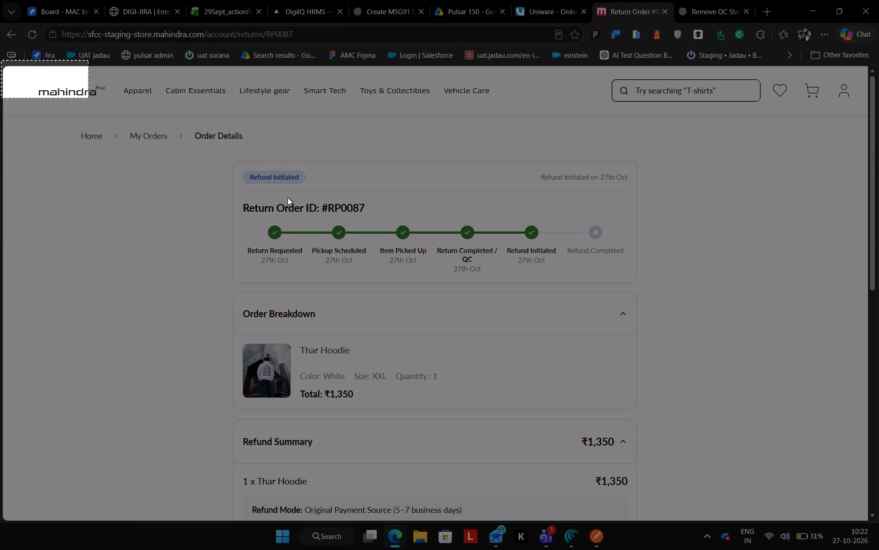
left_click_drag(288, 198, 869, 520)
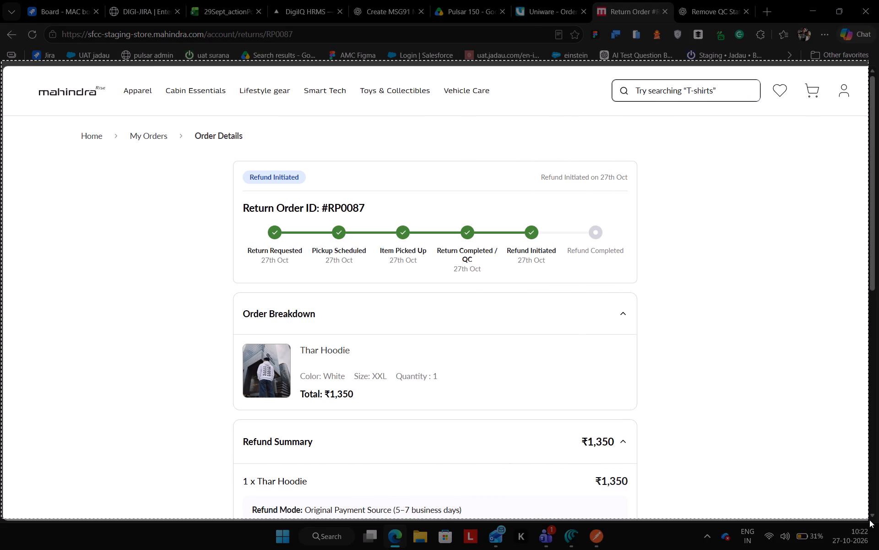
key("ctrl+c")
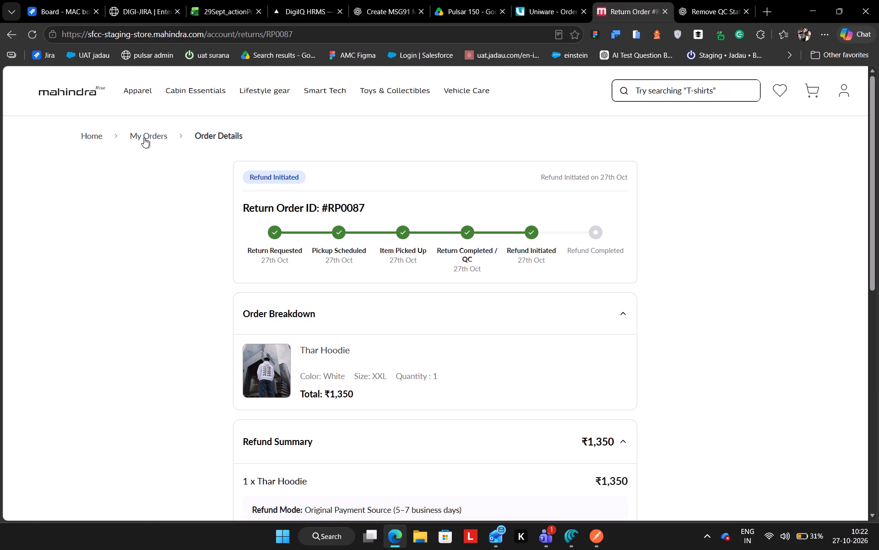
Return to the My Orders list and snip its whole visible page area.
left_click(144, 137)
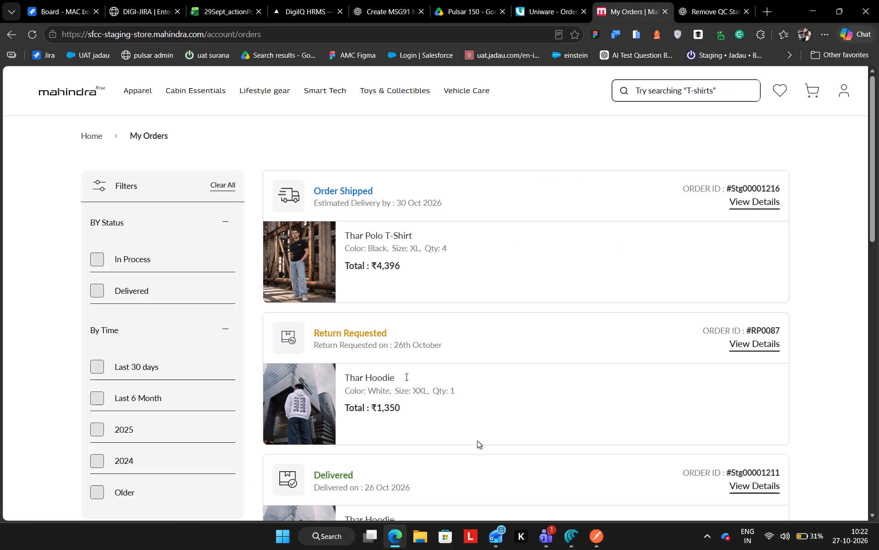
key("shift+super+s")
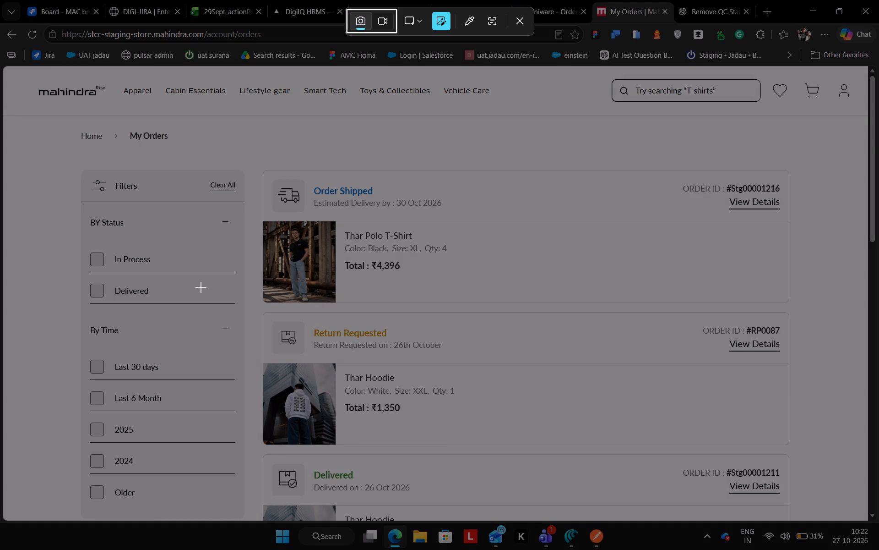
left_click_drag(7, 70, 589, 438)
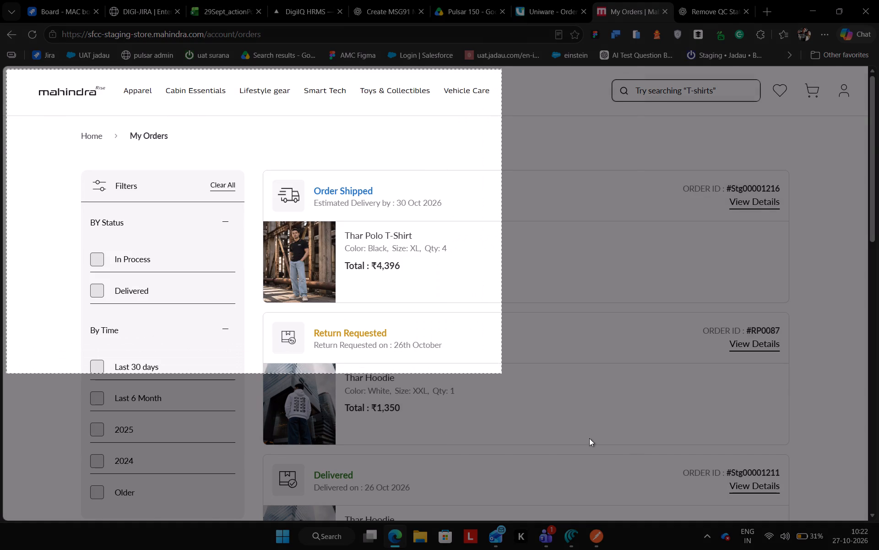
left_click_drag(589, 438, 870, 514)
Outline the Return Requested header row of order #RP0087 with a red rectangle and copy the annotated snip.
scroll(765, 493, "right", 2)
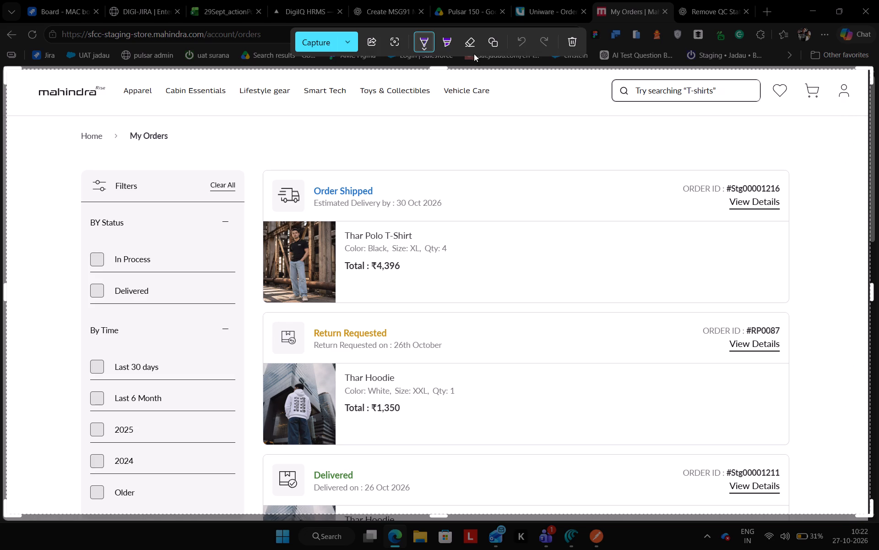
left_click(485, 48)
left_click(250, 308)
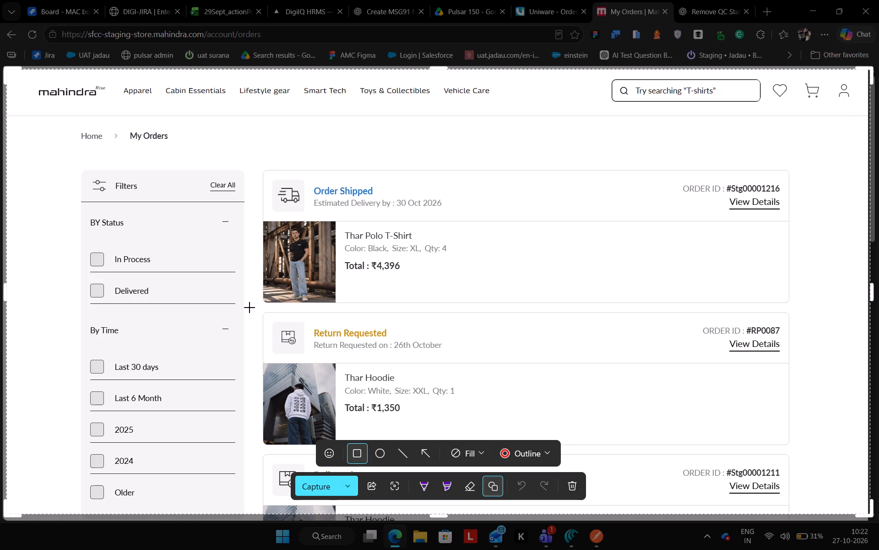
left_click_drag(249, 300, 741, 349)
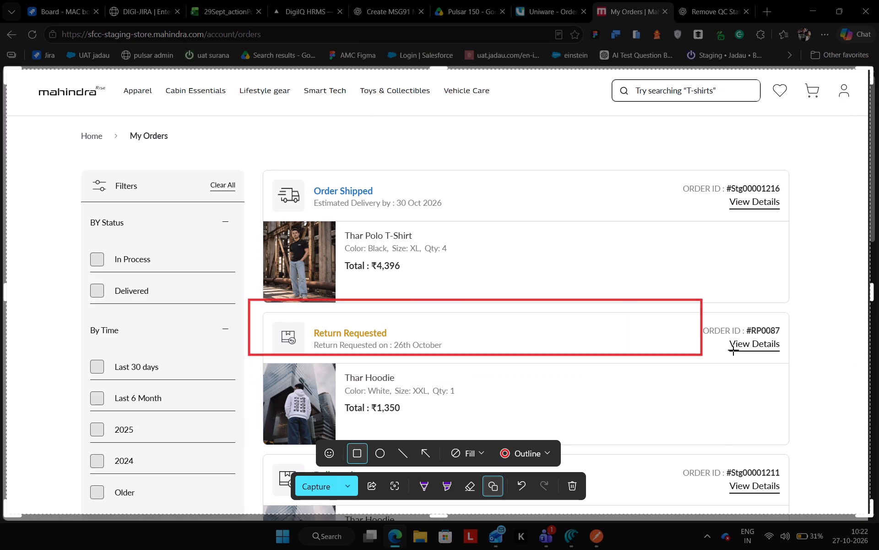
left_click_drag(741, 349, 812, 359)
key("ctrl+c")
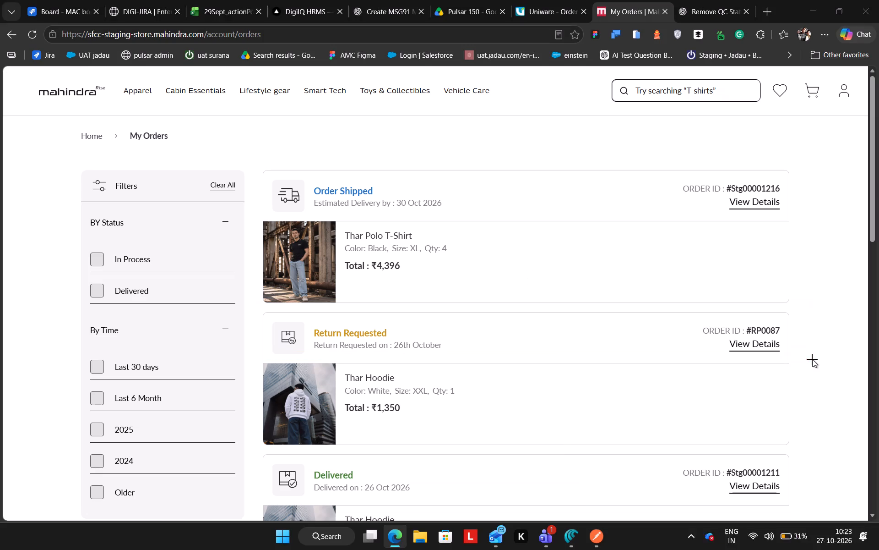
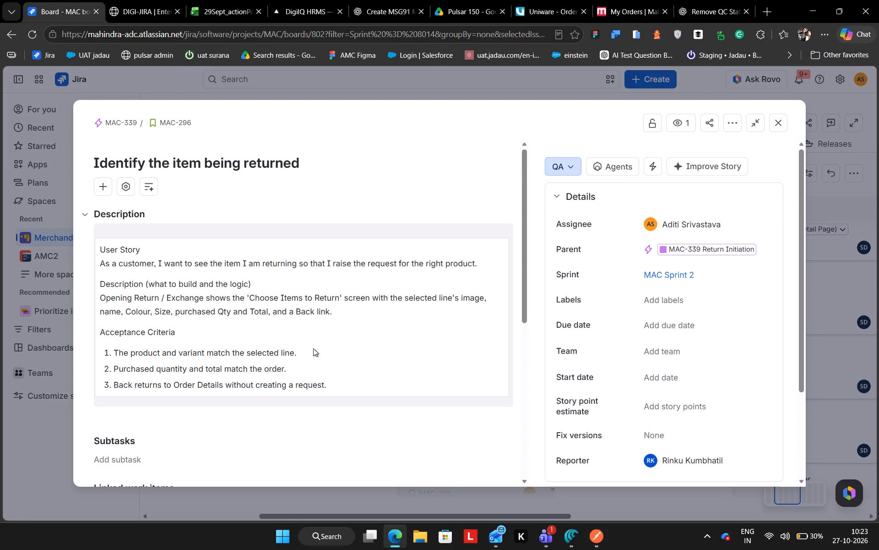
scroll(313, 348, "down", 7)
scroll(271, 401, "down", 1)
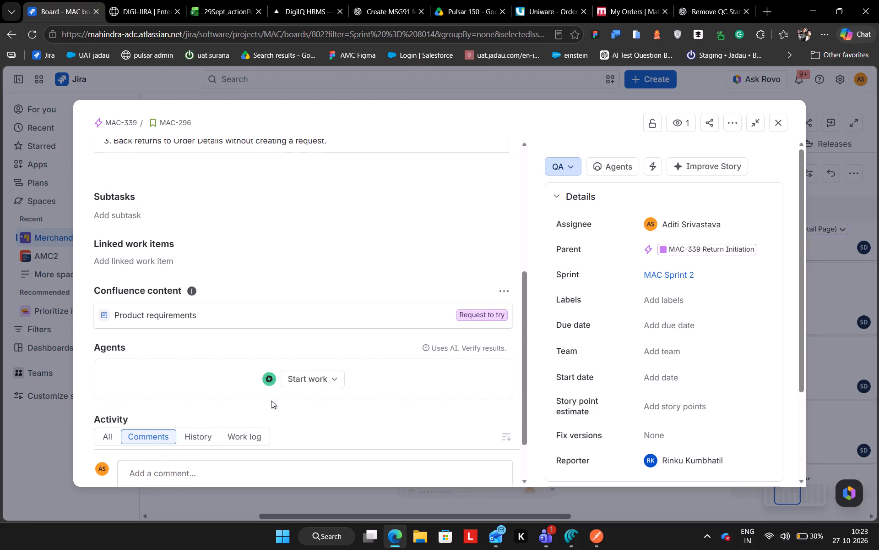
scroll(271, 401, "down", 2)
left_click(251, 405)
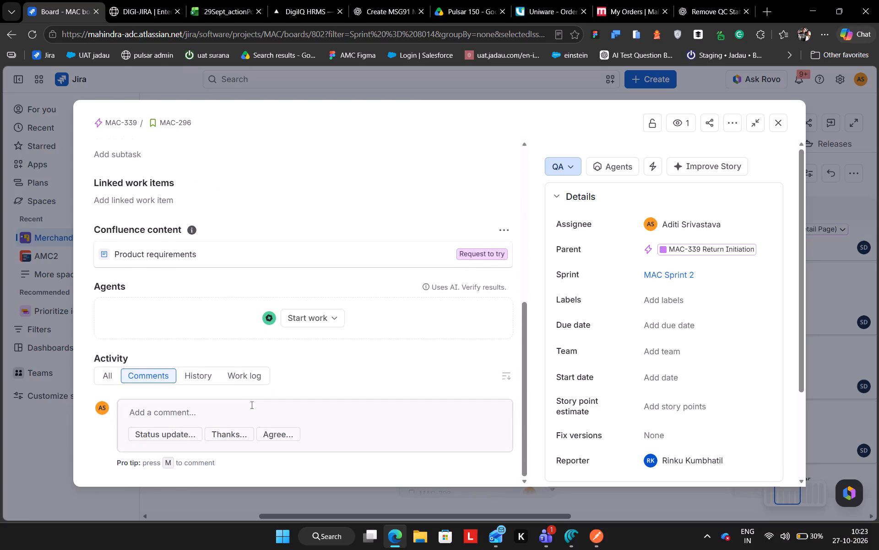
key("super+v")
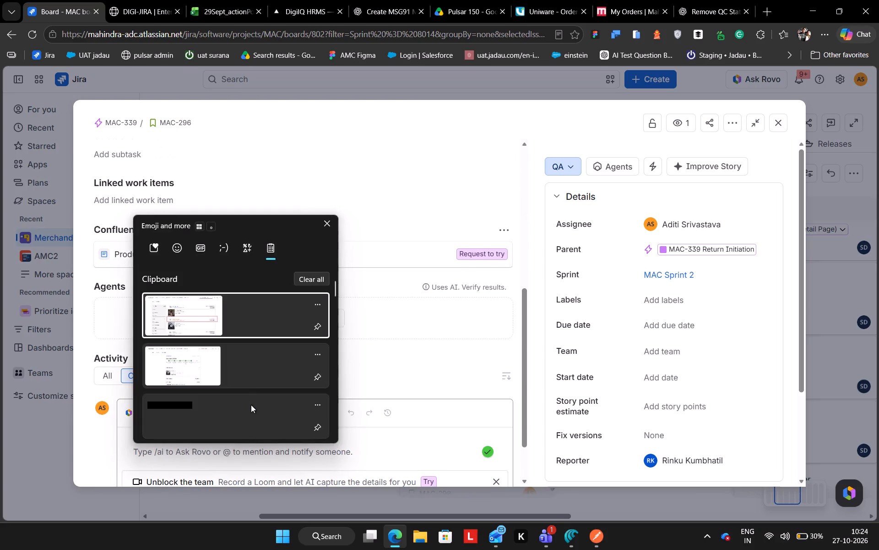
type("Hi")
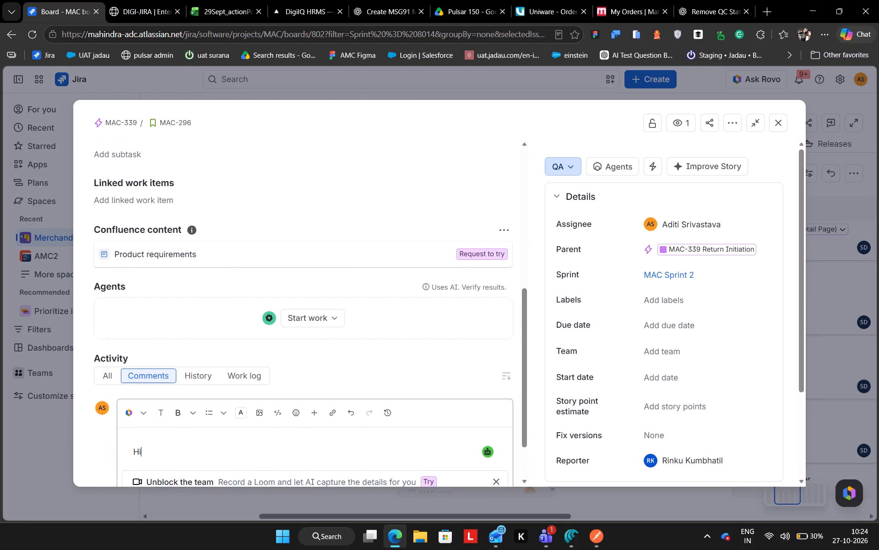
key("shift+at")
key("BackSpace")
key("space")
type("@aman")
key("Return")
key("BackSpace")
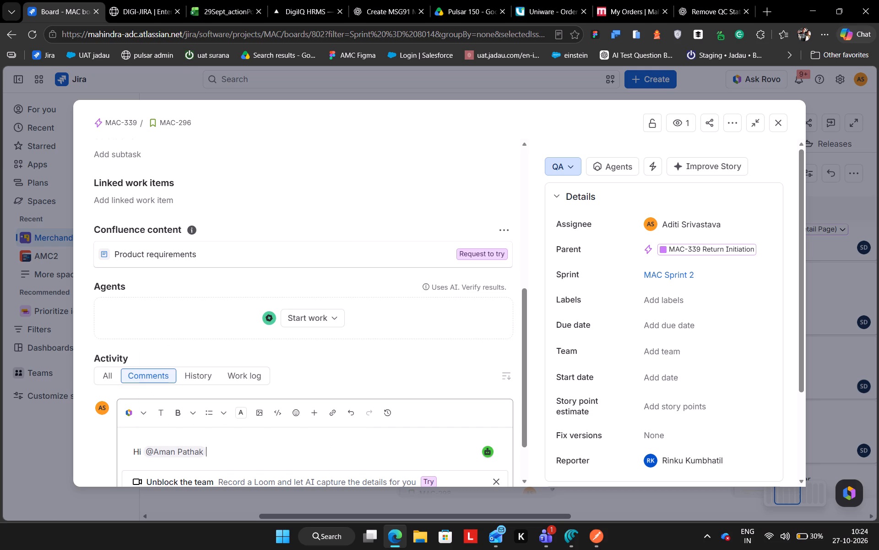
type(", b")
key("BackSpace")
type("validated this ticket on Staging and")
key("space")
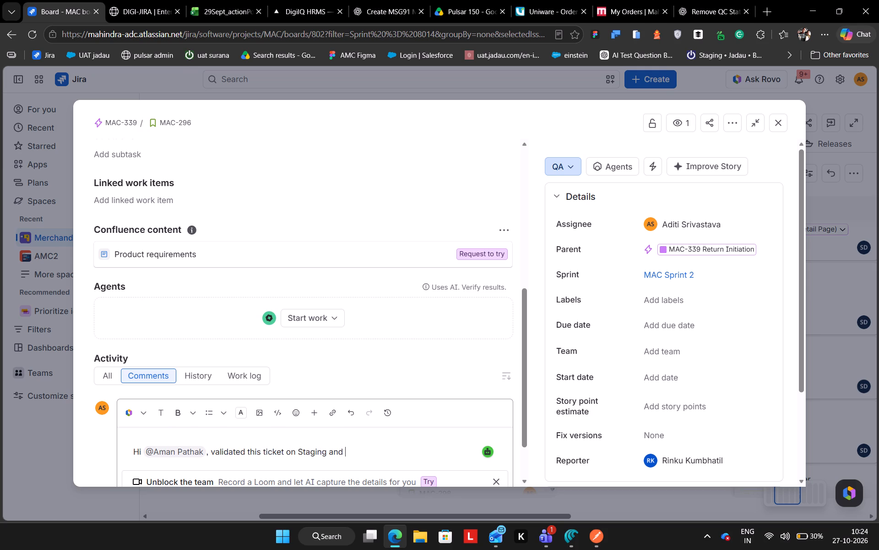
type("below are te")
key("space")
key("BackSpace")
key("BackSpace")
type("he findings.")
key("shift+Return")
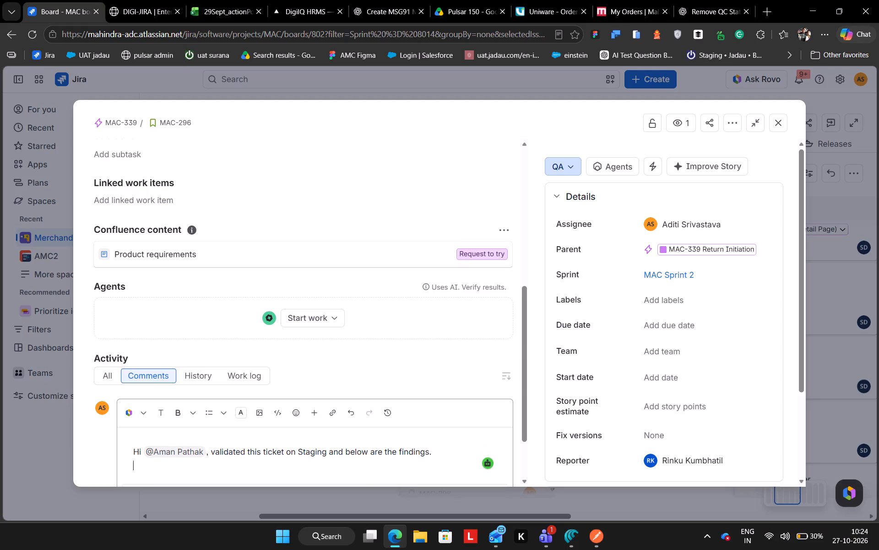
key("shift+Return")
Write the finding below the greeting: "return/exchange order statuses not updating on my orders page (return\exchange) line item".
scroll(251, 405, "down", 2)
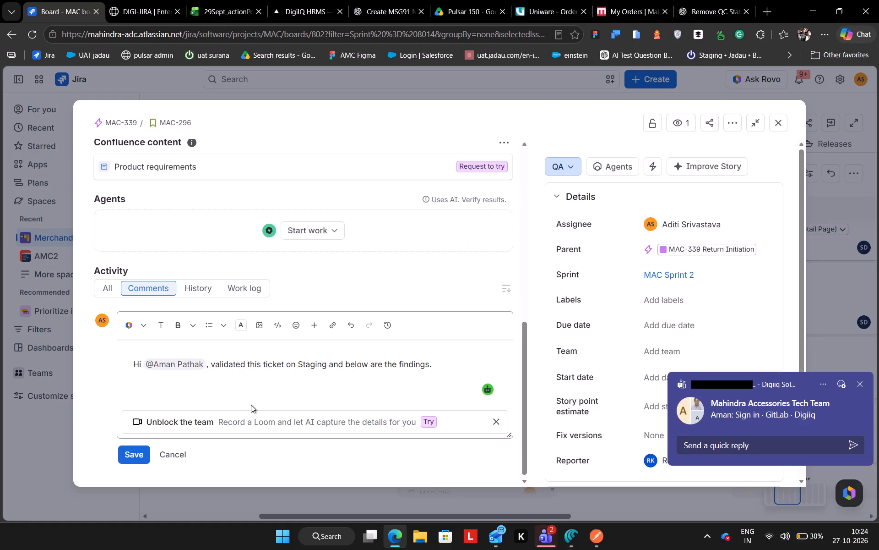
type("return/exchange re")
key("BackSpace")
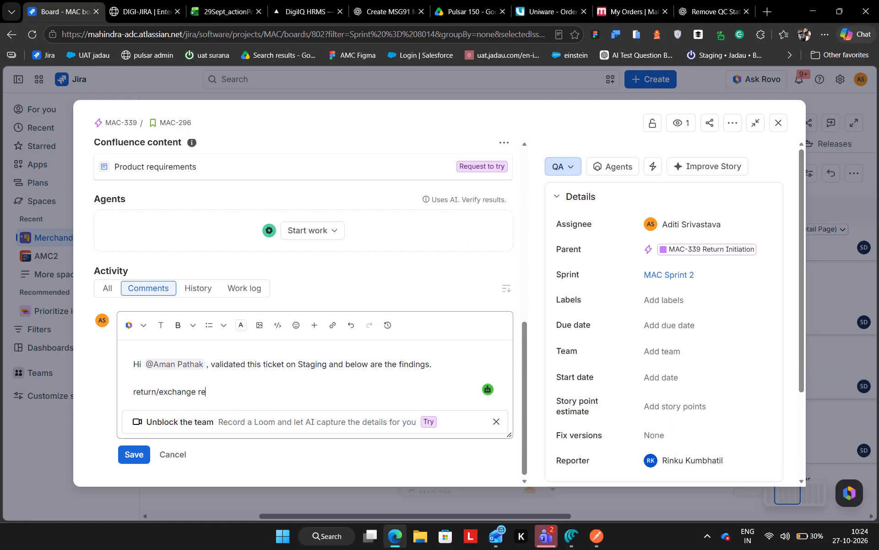
key("BackSpace")
type("order statuses noy")
key("space")
key("BackSpace")
key("BackSpace")
key("t")
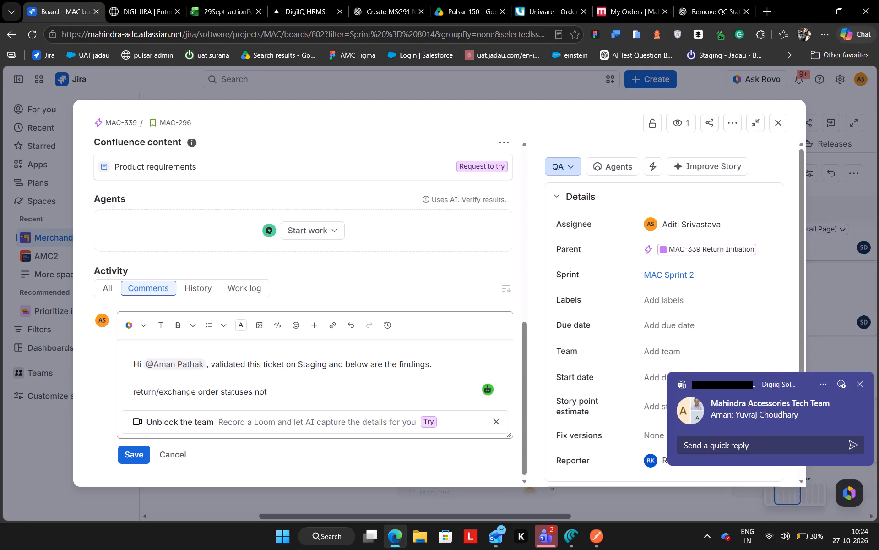
key("space")
type("updating on my orders page")
key("space")
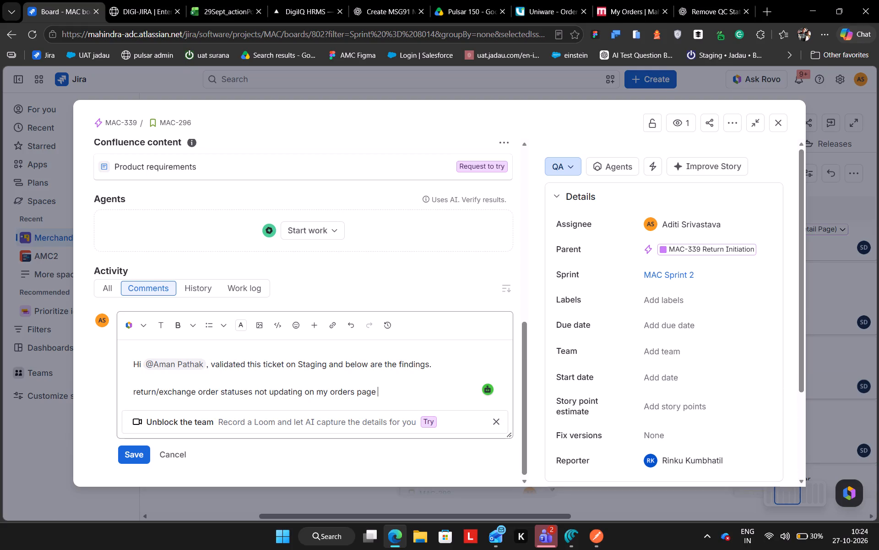
type("(exc")
type("hange")
key("space")
type("ord")
key("BackSpace")
key("BackSpace")
key("BackSpace")
key("BackSpace")
key("BackSpace")
key("BackSpace")
key("BackSpace")
key("BackSpace")
key("BackSpace")
key("BackSpace")
key("BackSpace")
key("BackSpace")
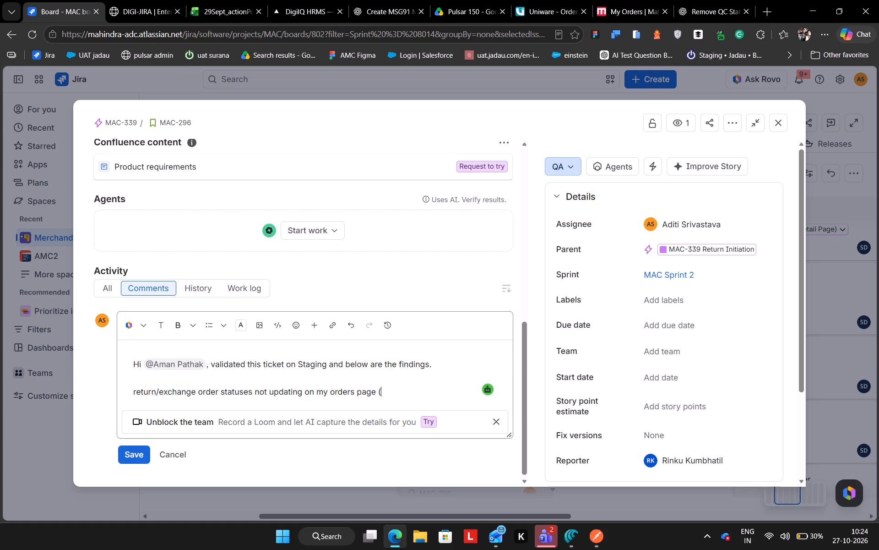
type("return")
key("slash")
key("BackSpace")
key("shift+Return")
key("BackSpace")
key("backslash")
key("e")
type("xchange")
key("space")
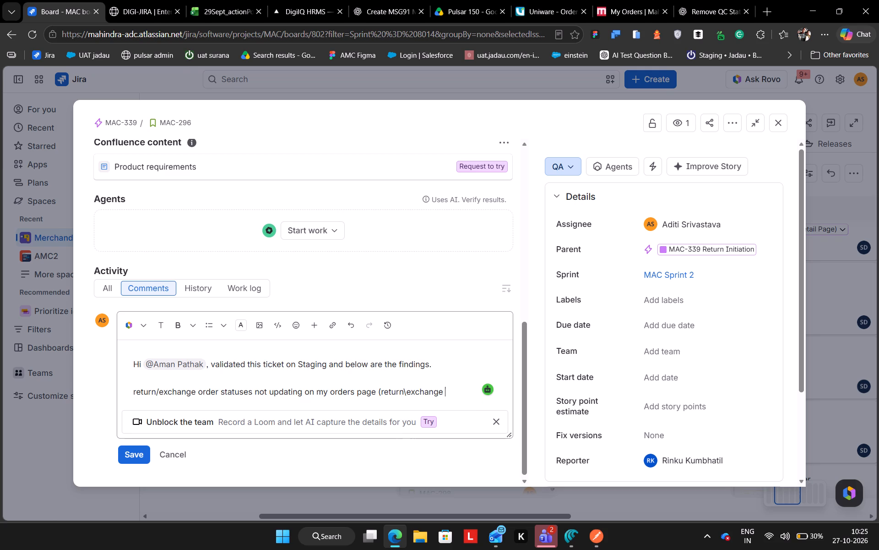
key("BackSpace")
key("shift+parenright")
key("space")
type("line item")
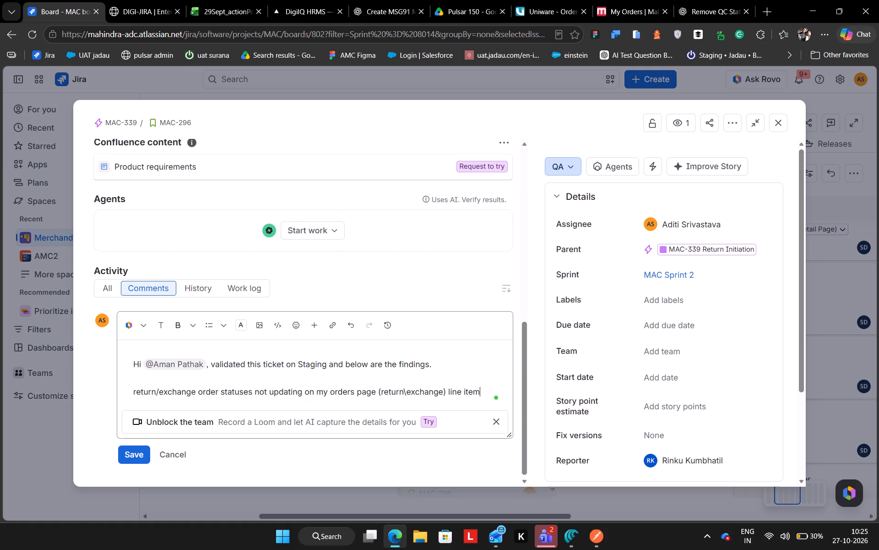
Replace the backslash in the finding's parentheses with a forward slash so it reads "(return/exchange)".
left_click(409, 394)
key("Left")
key("BackSpace")
key("slash")
key("Right")
key("Right")
key("Right")
key("Right")
key("Right")
key("Right")
key("Right")
key("Right")
key("Right")
key("Right")
key("Right")
key("Right")
key("Right")
key("Right")
key("Right")
key("Right")
key("Right")
key("Right")
key("Right")
key("Right")
key("shift+Return")
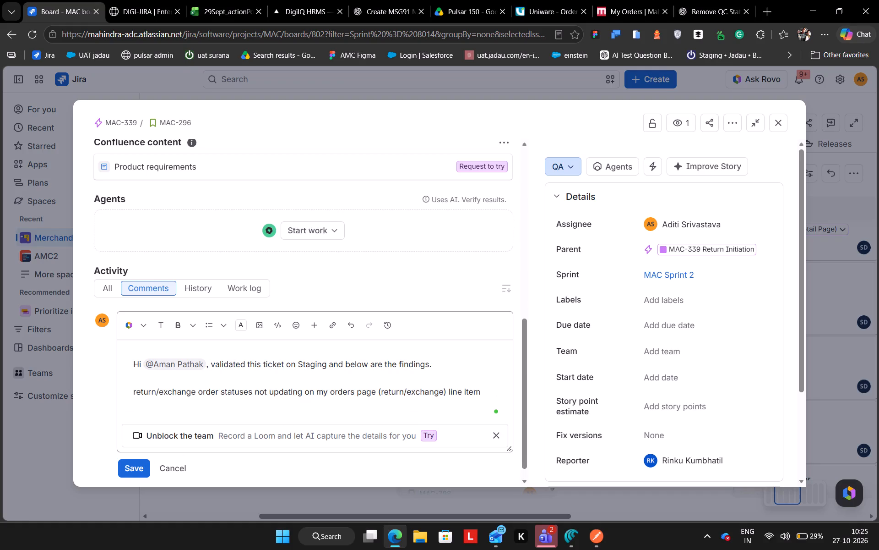
key("super+v")
key("Down")
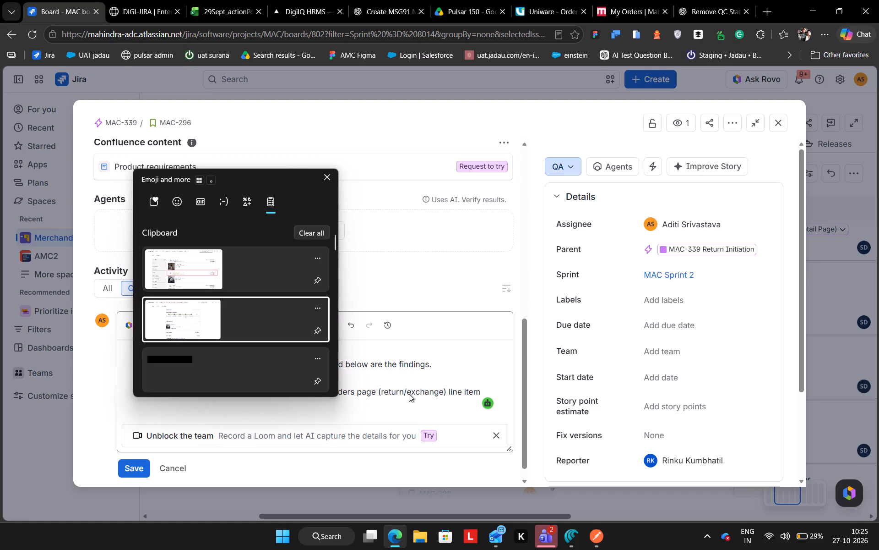
key("Return")
key("ctrl+v")
key("super+v")
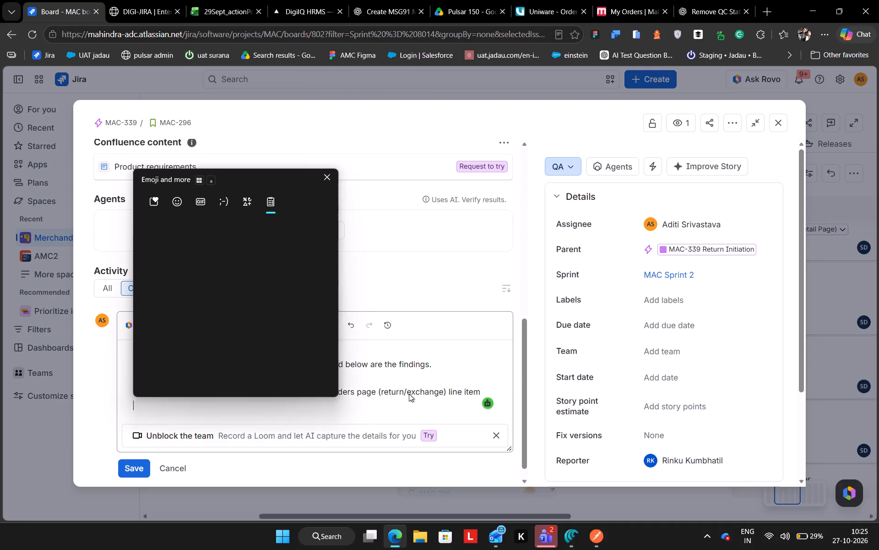
key("Return")
key("ctrl+v")
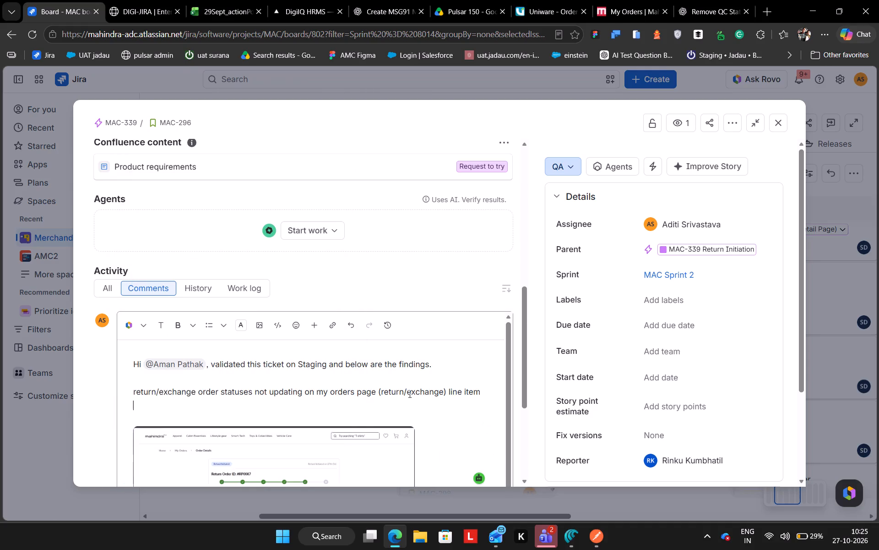
Review the inserted screenshots and save the comment on MAC-296.
scroll(409, 394, "down", 6)
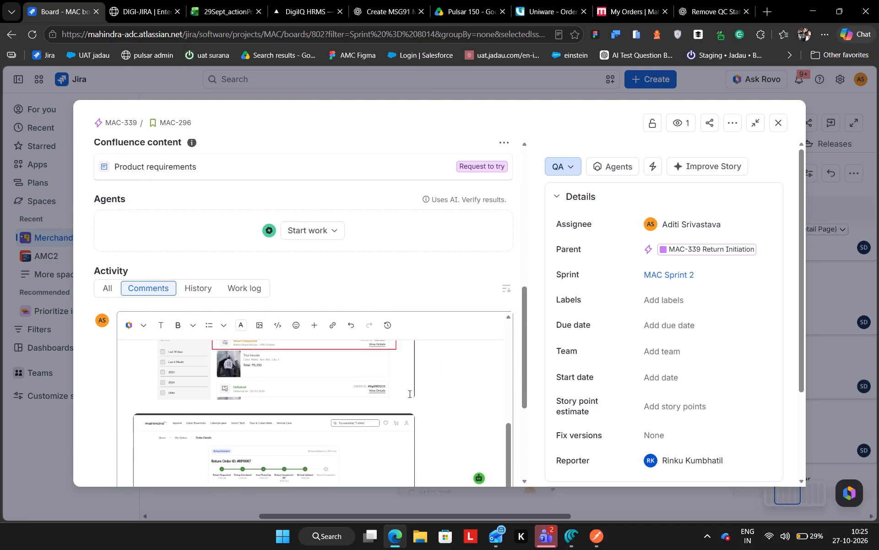
scroll(409, 394, "up", 3)
scroll(409, 394, "down", 12)
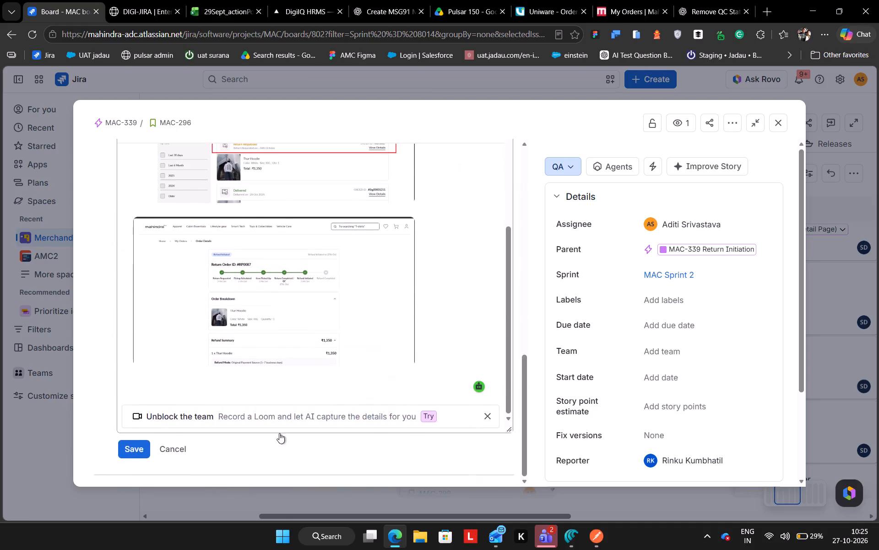
left_click(130, 451)
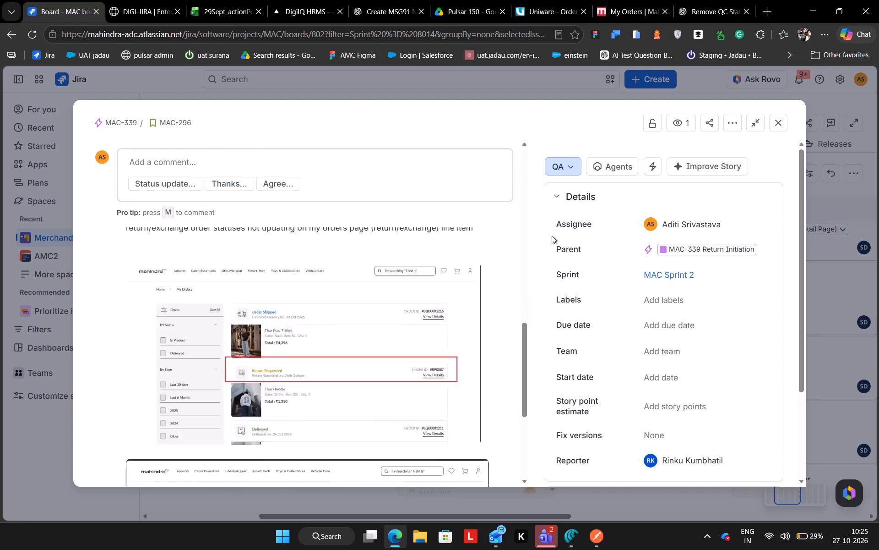
Transition MAC-296 through QA Failed to In Development.
left_click(563, 165)
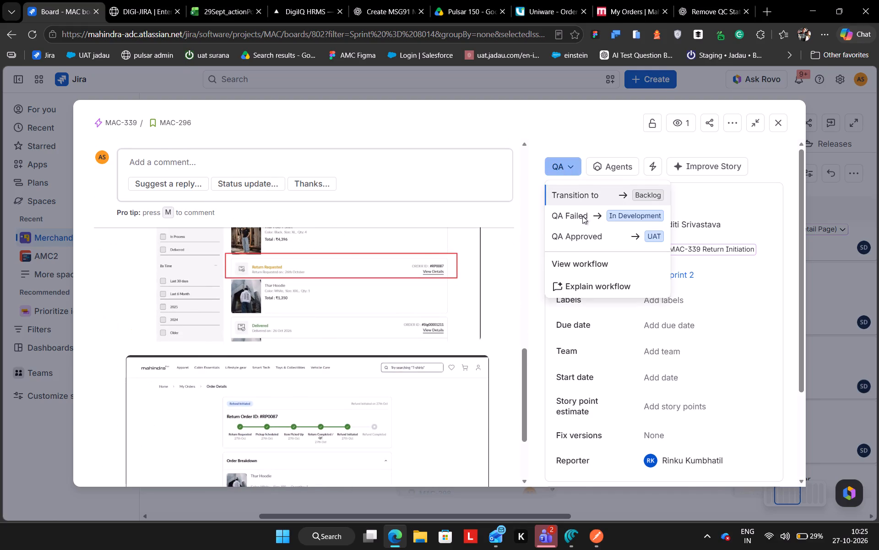
left_click(582, 216)
Reassign MAC-296 to the developer Aman and close the ticket.
left_click(690, 251)
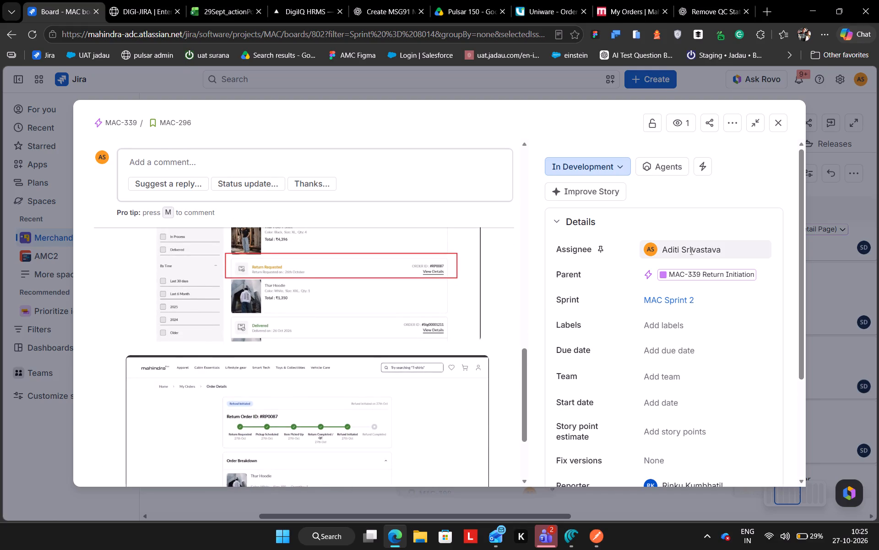
type("aman")
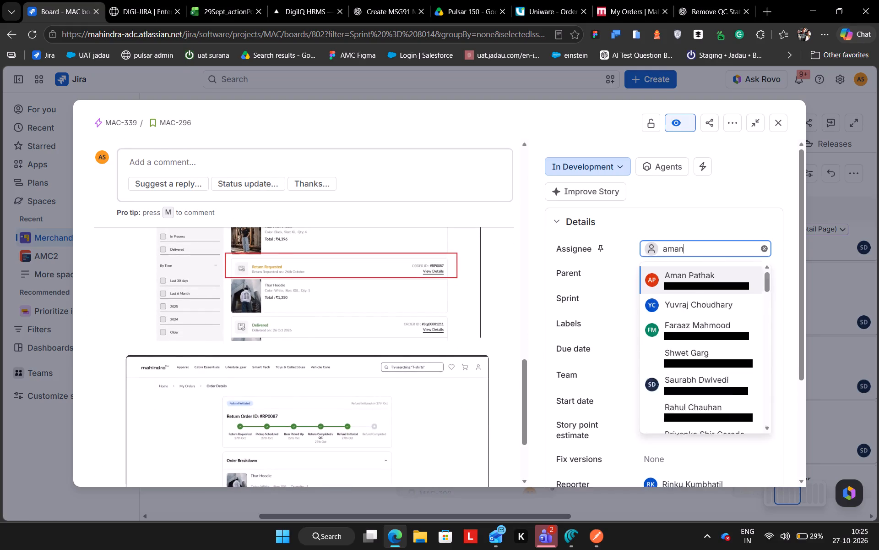
key("Return")
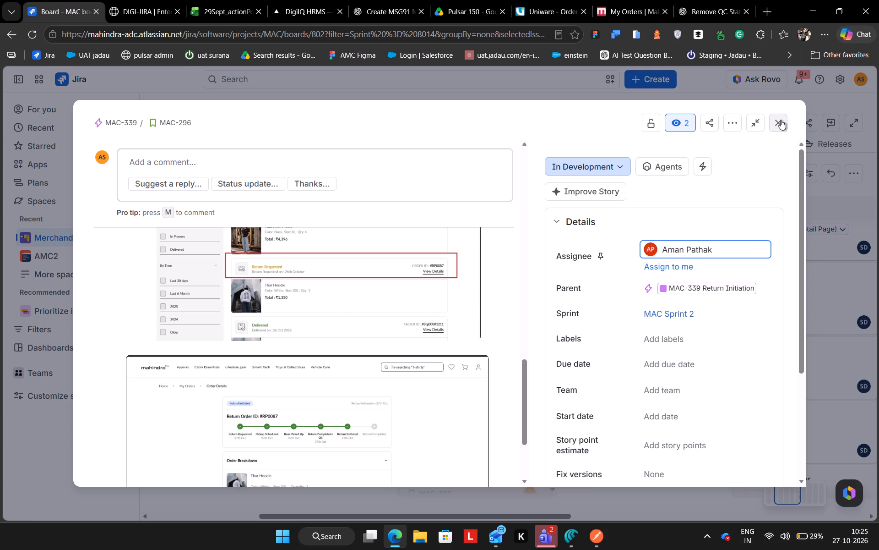
left_click(781, 120)
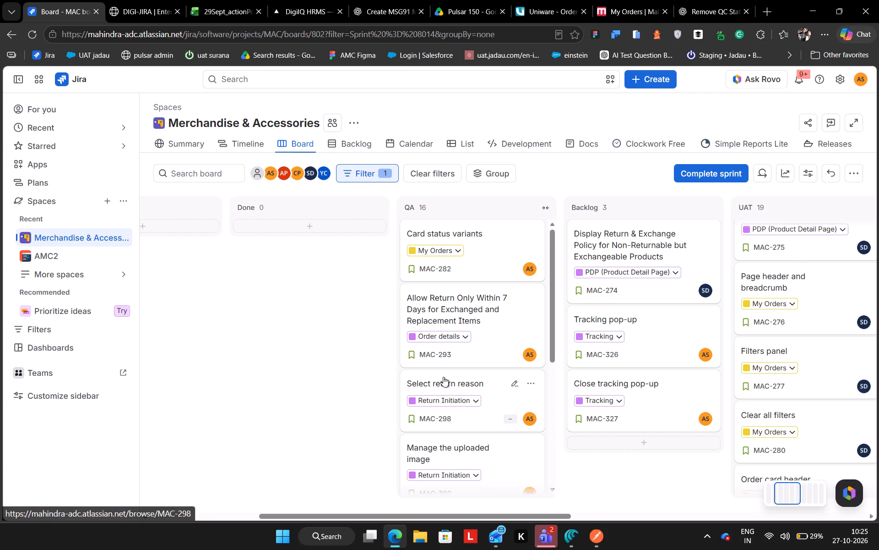
Open the "Select return reason" ticket MAC-298 from the QA column and read its description and acceptance criteria.
left_click(479, 386)
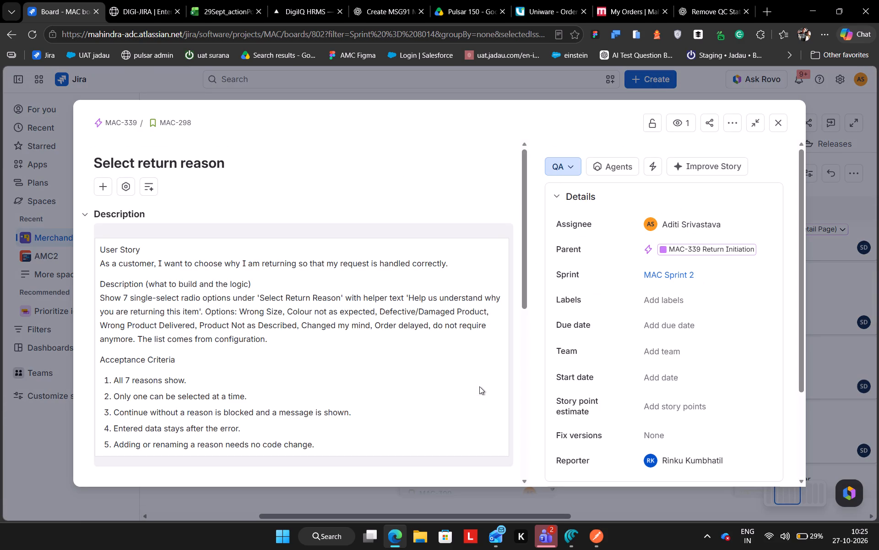
scroll(264, 375, "down", 1)
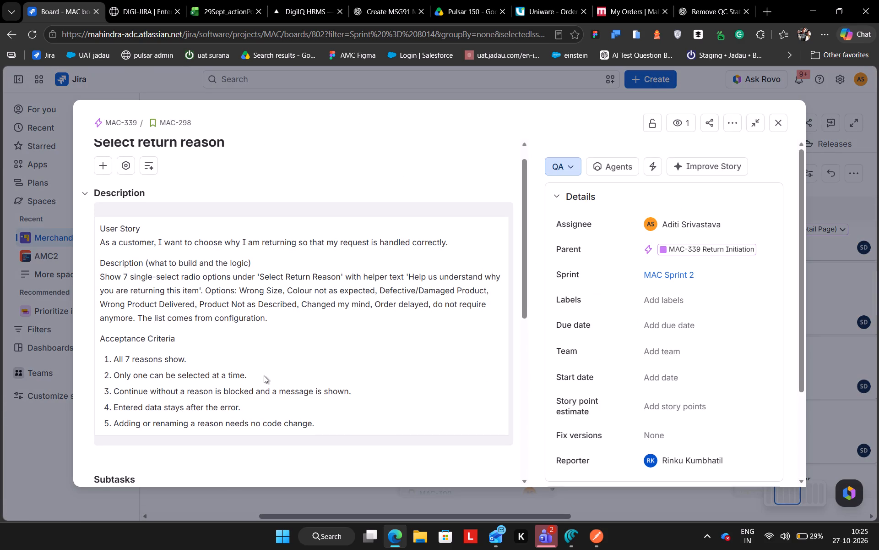
scroll(264, 375, "down", 1)
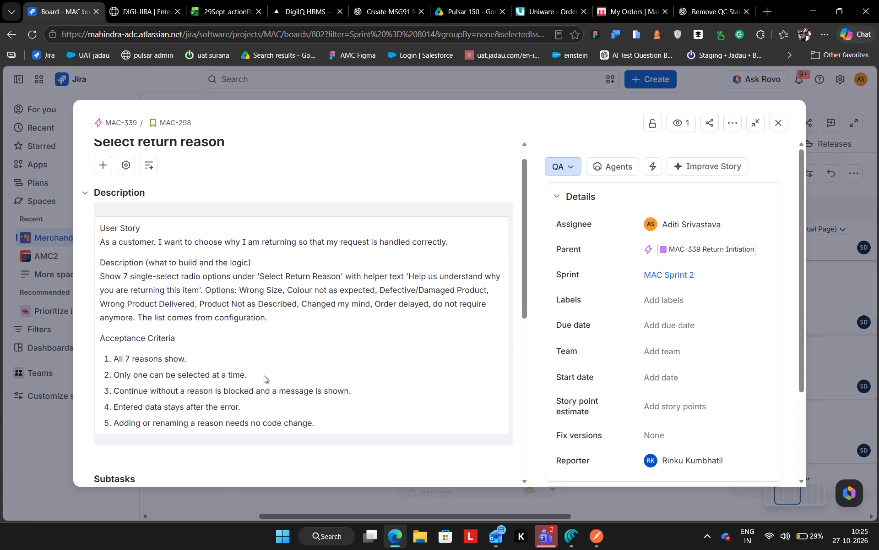
scroll(264, 375, "down", 1)
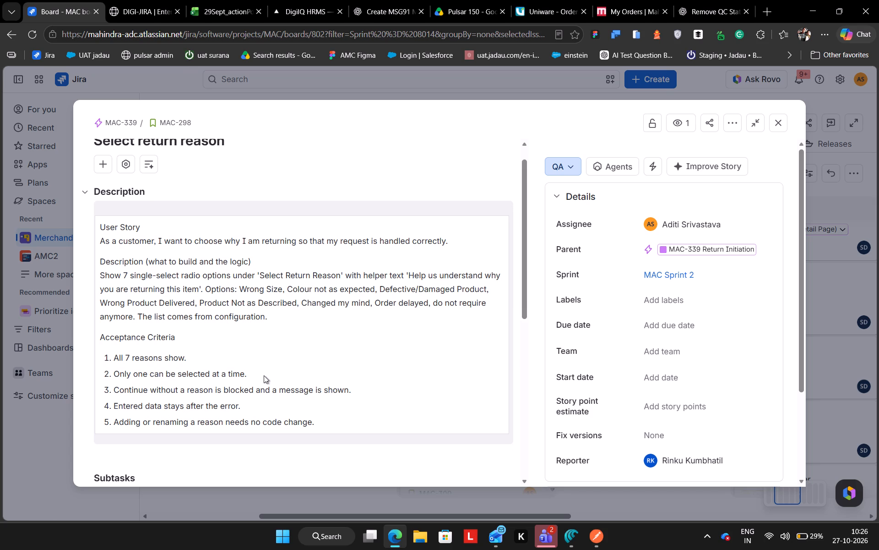
scroll(264, 375, "down", 1)
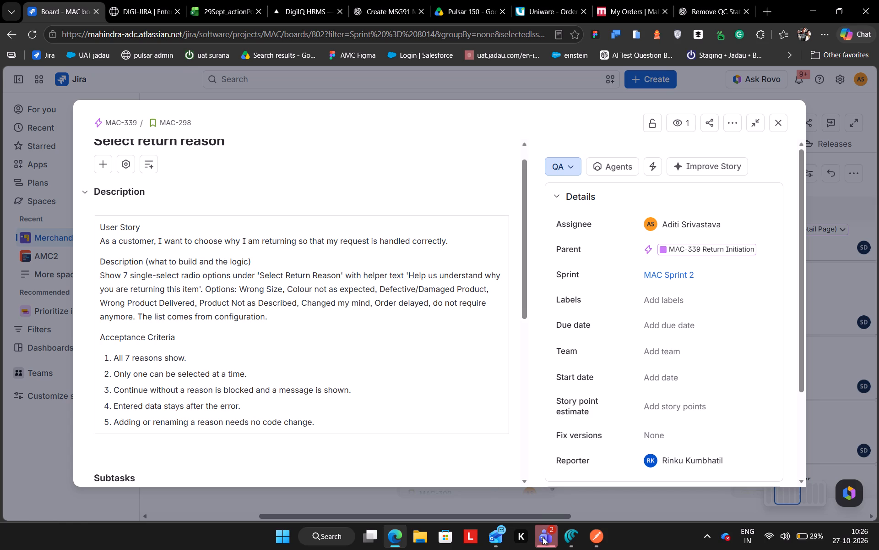
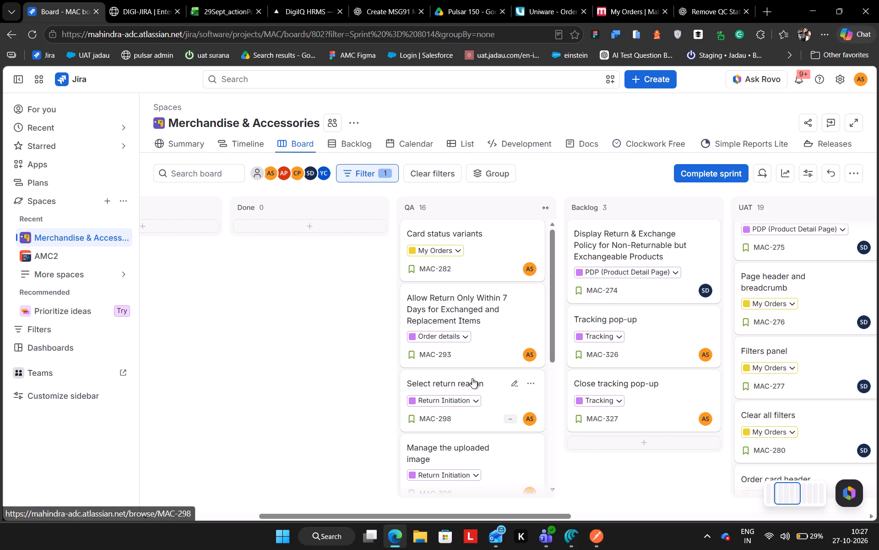
Open the "Manage the uploaded image" ticket MAC-300 from the QA column.
scroll(472, 378, "down", 3)
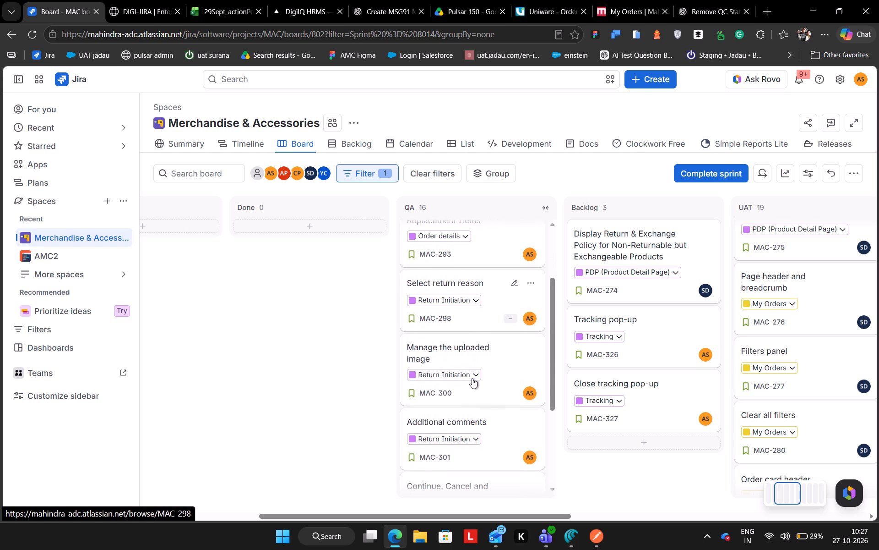
scroll(472, 378, "down", 1)
left_click(459, 347)
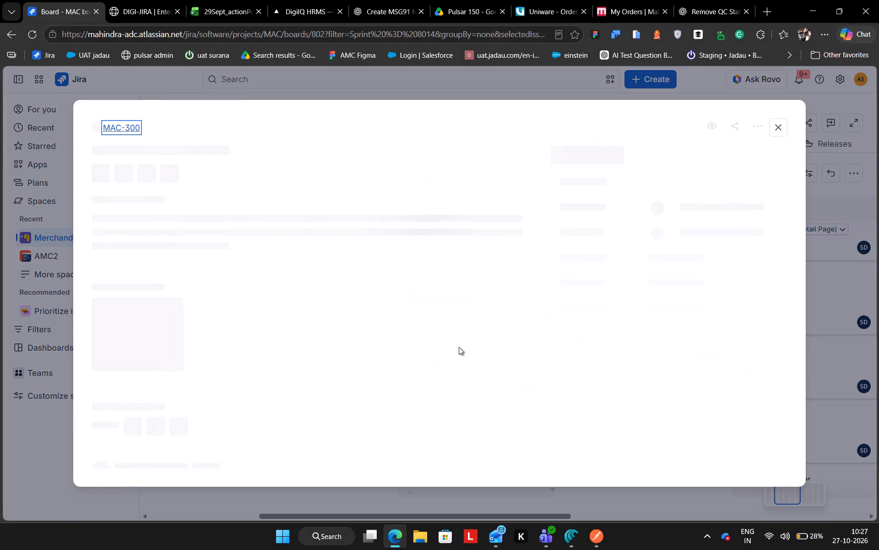
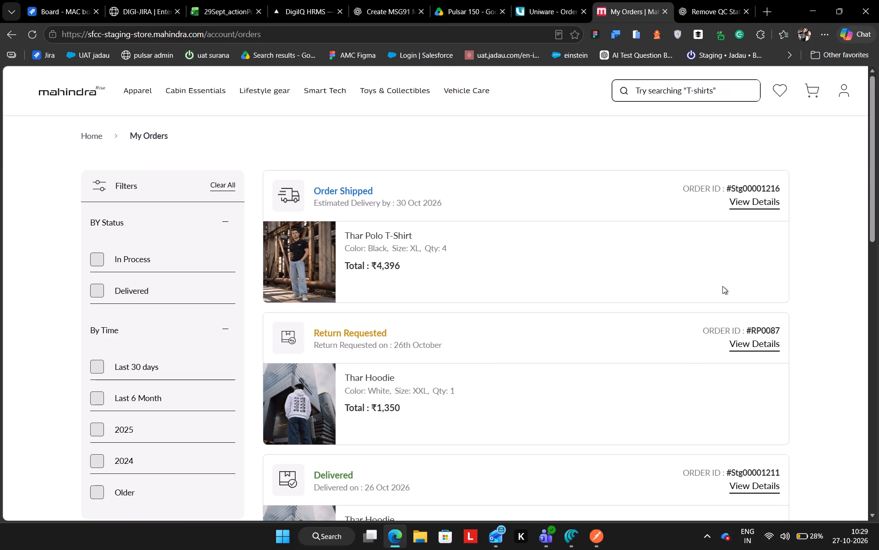
scroll(690, 352, "down", 5)
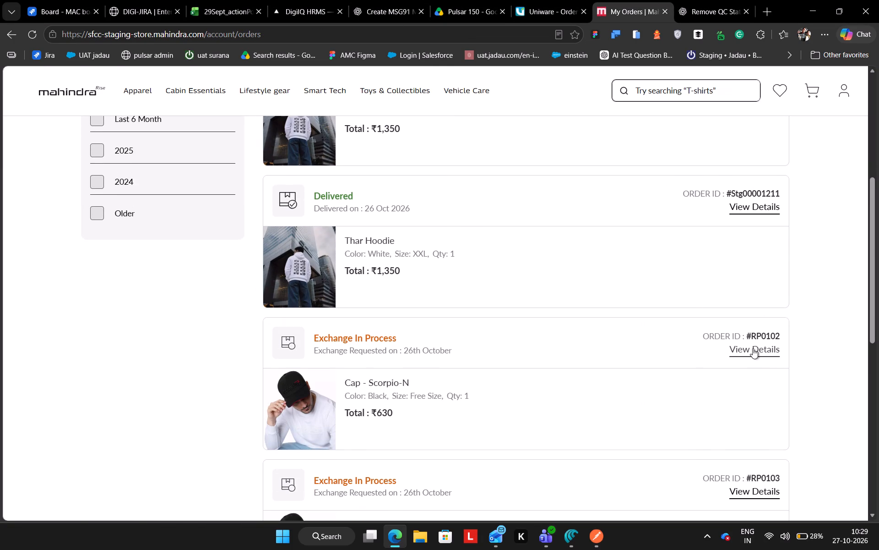
scroll(752, 423, "down", 7)
left_click(720, 415)
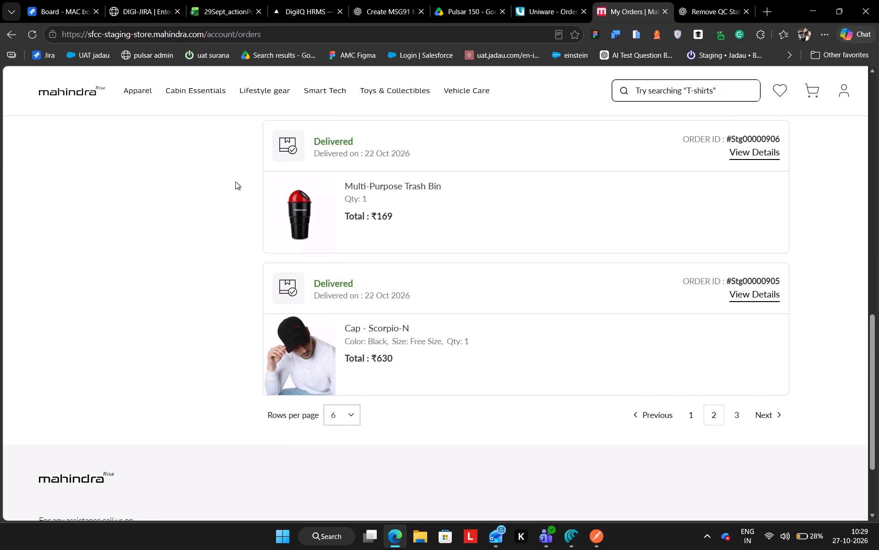
scroll(546, 396, "up", 2)
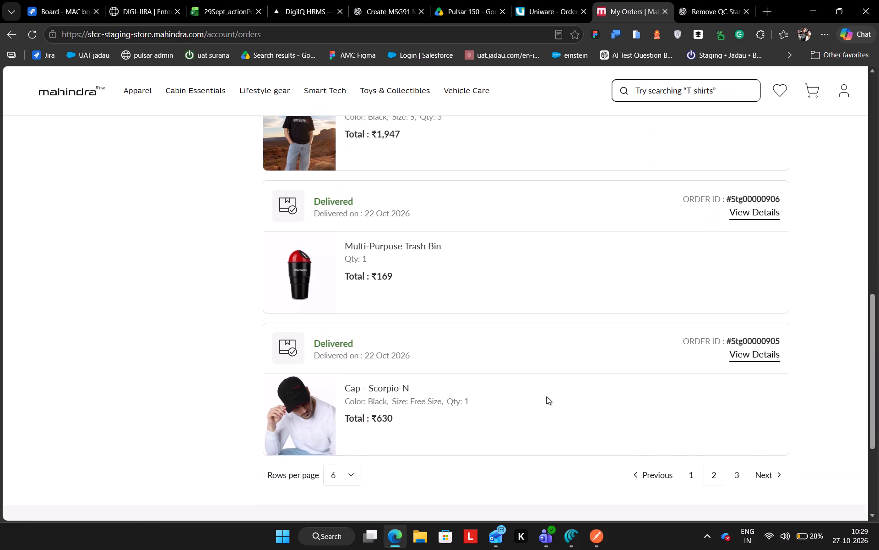
scroll(546, 396, "up", 3)
scroll(546, 396, "down", 1)
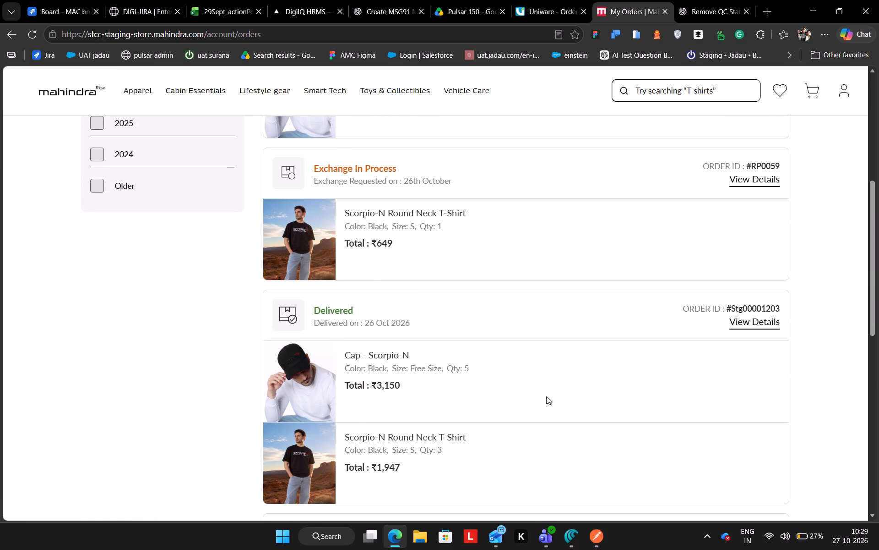
left_click(752, 326)
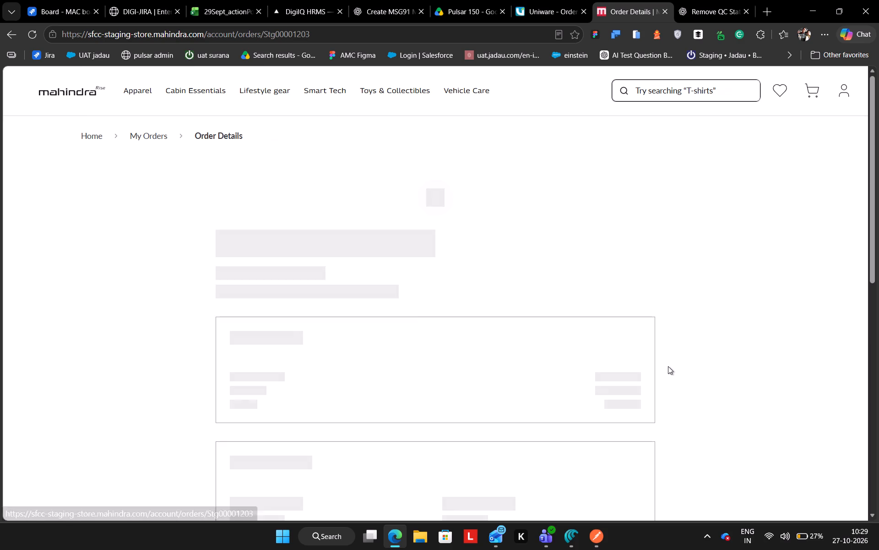
Start a return/exchange for the Scorpio-N Round Neck T-Shirt with a return quantity of 1.
scroll(668, 366, "down", 4)
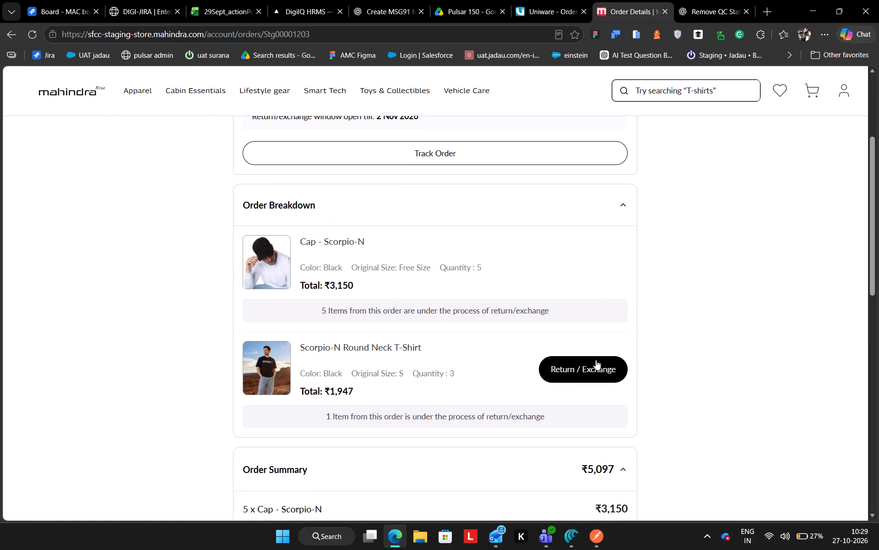
left_click(591, 372)
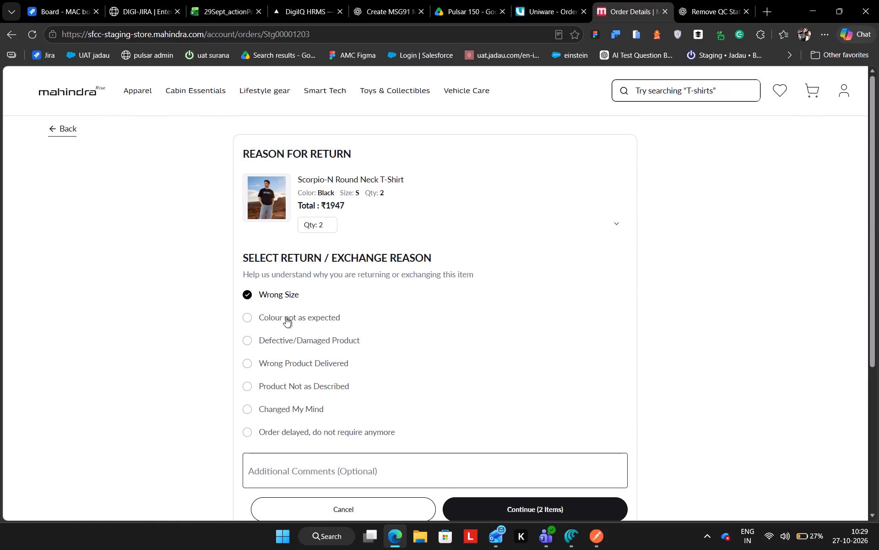
left_click(319, 225)
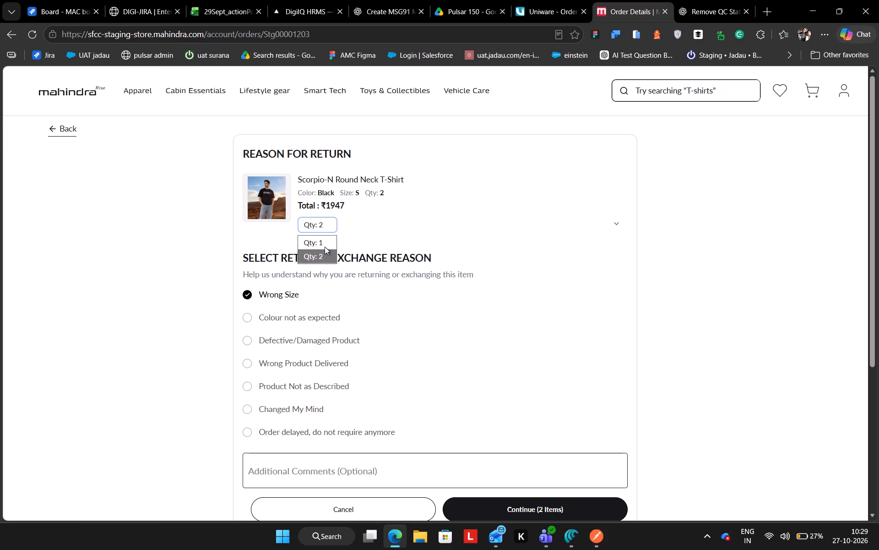
left_click(325, 247)
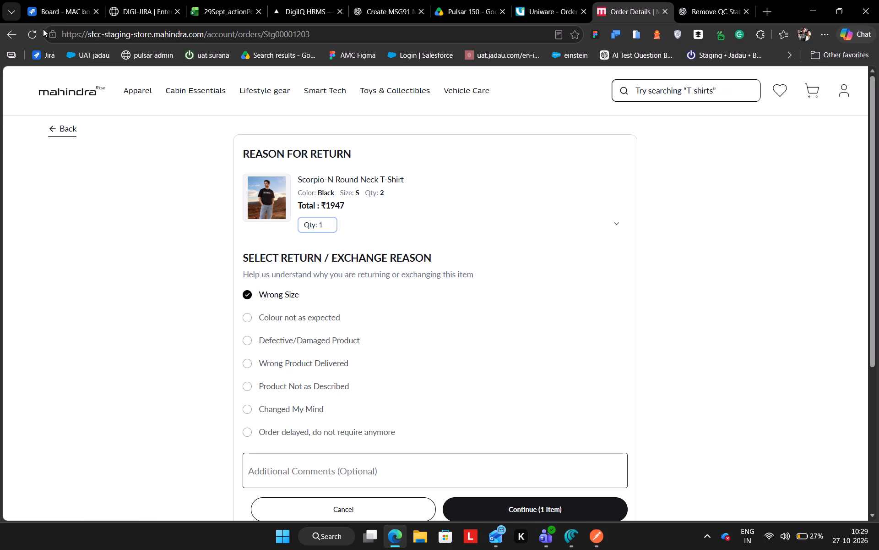
After rechecking MAC-300, choose the Defective/Damaged Product reason, upload the-indian-express5270.jpg as the product image and remove it.
left_click(49, 1)
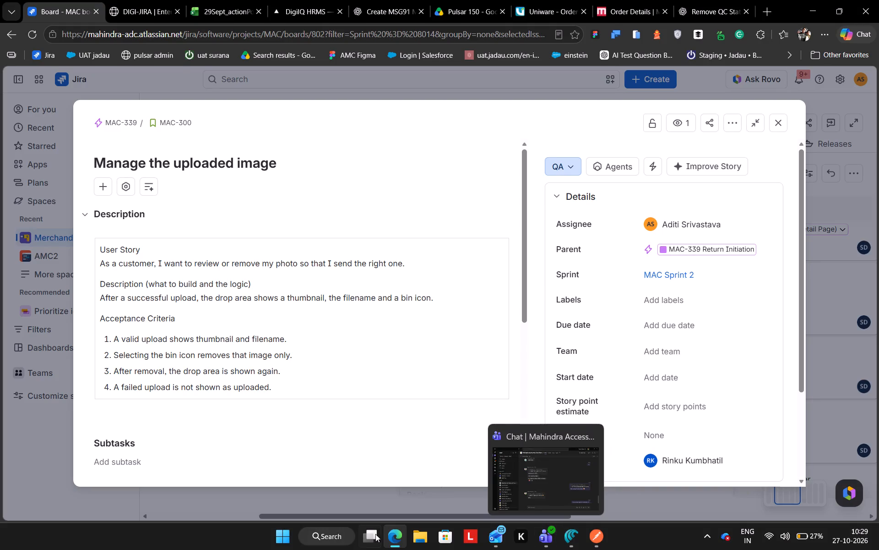
left_click(636, 0)
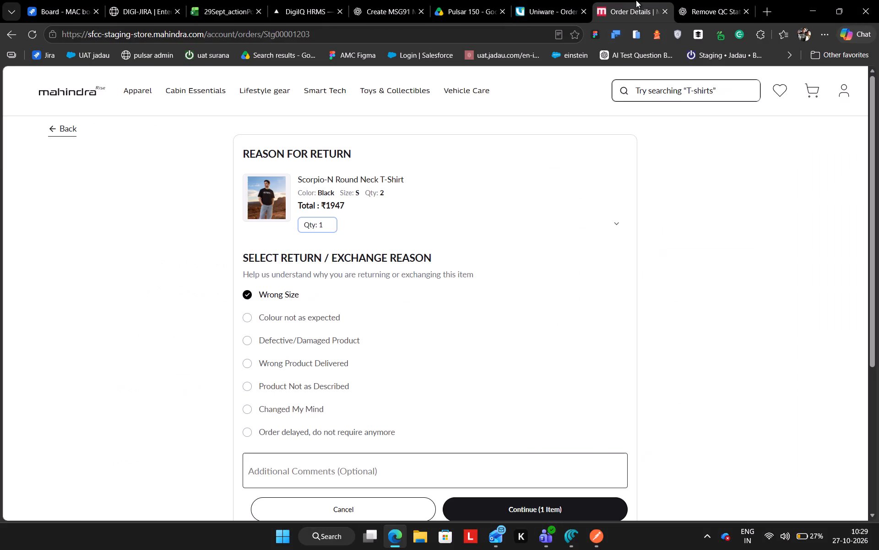
left_click(303, 323)
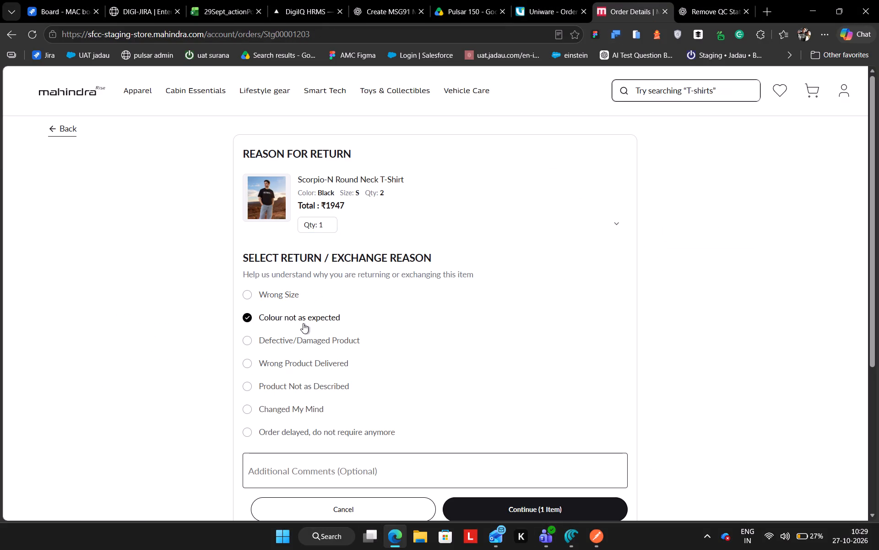
left_click(302, 337)
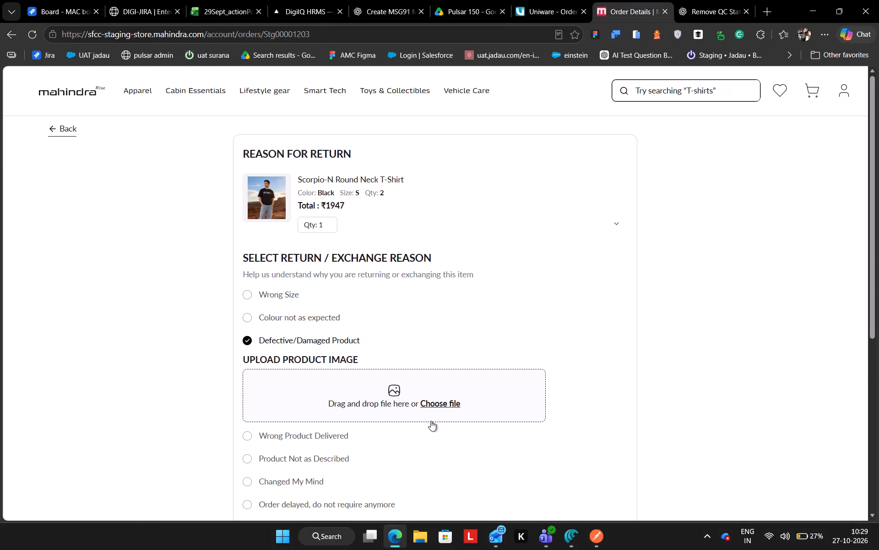
left_click(443, 401)
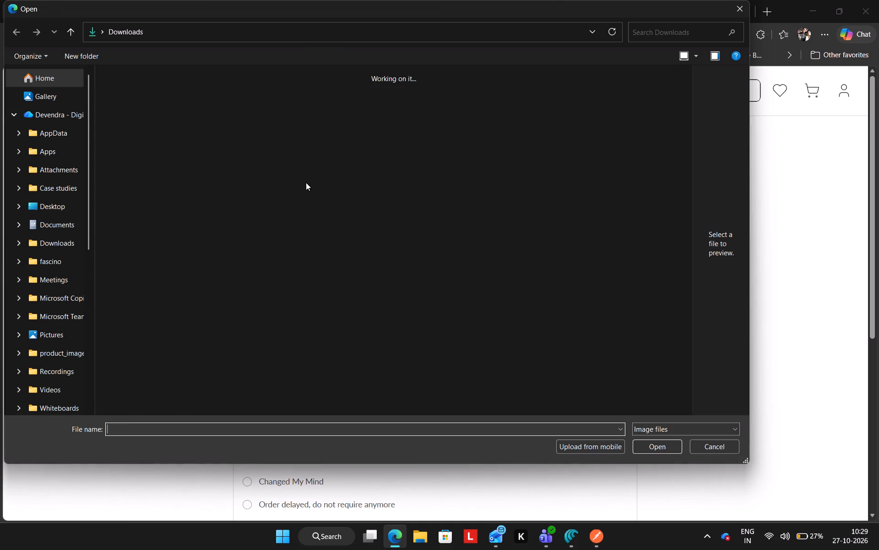
left_click(182, 166)
key("Return")
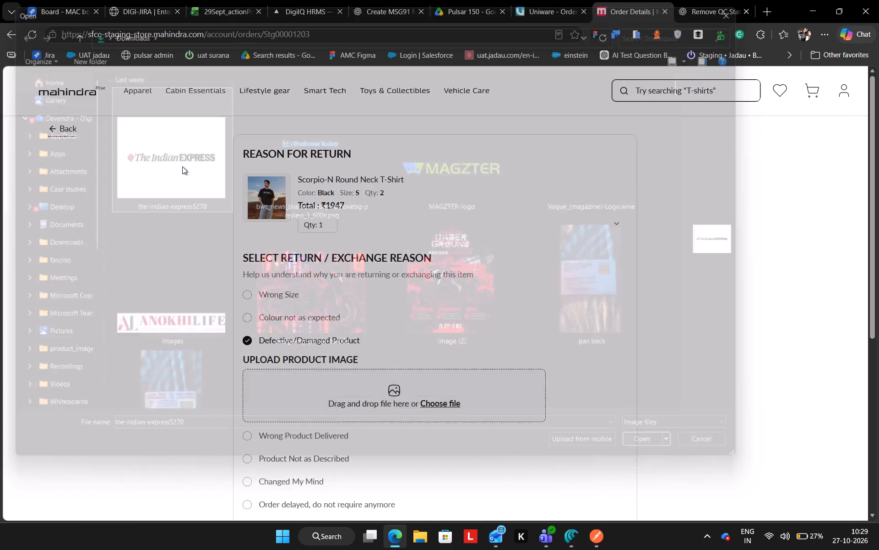
left_click(526, 396)
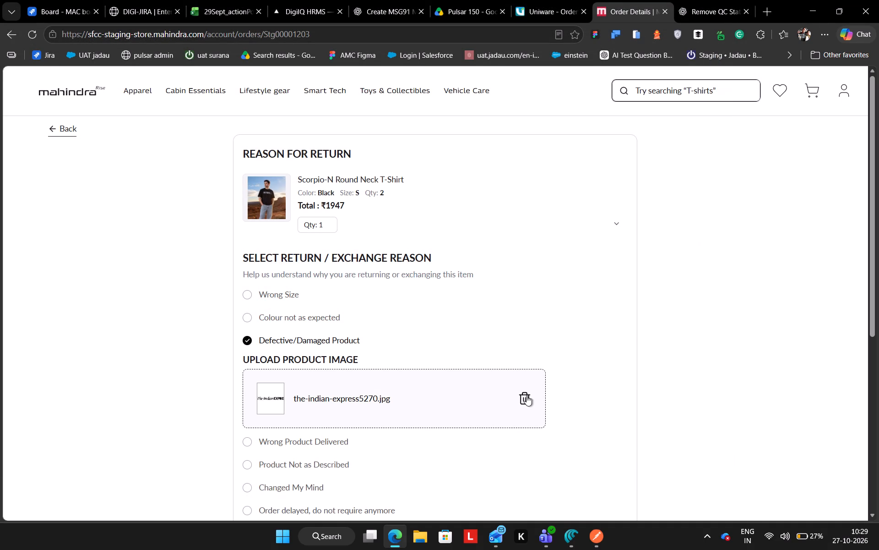
Repeat the upload of the-indian-express5270.jpg under Defective/Damaged Product and remove the image again.
left_click(447, 394)
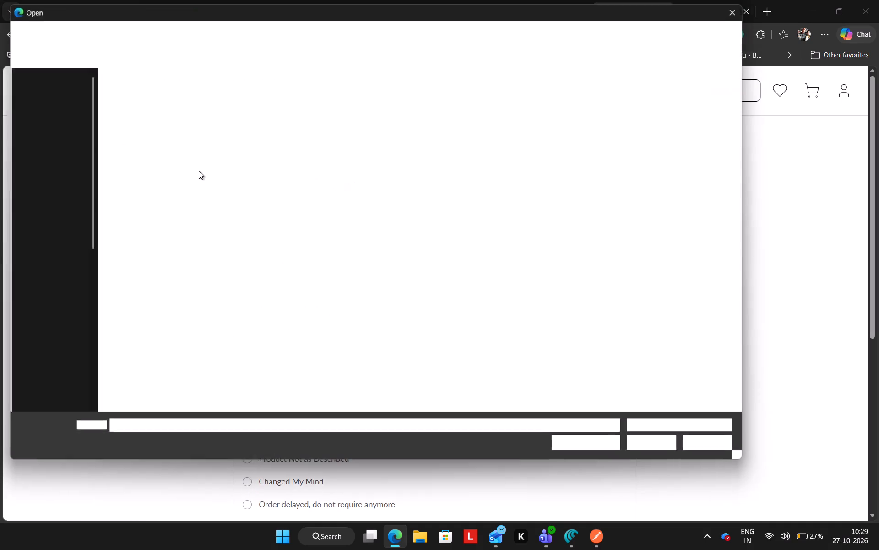
left_click(153, 160)
key("Return")
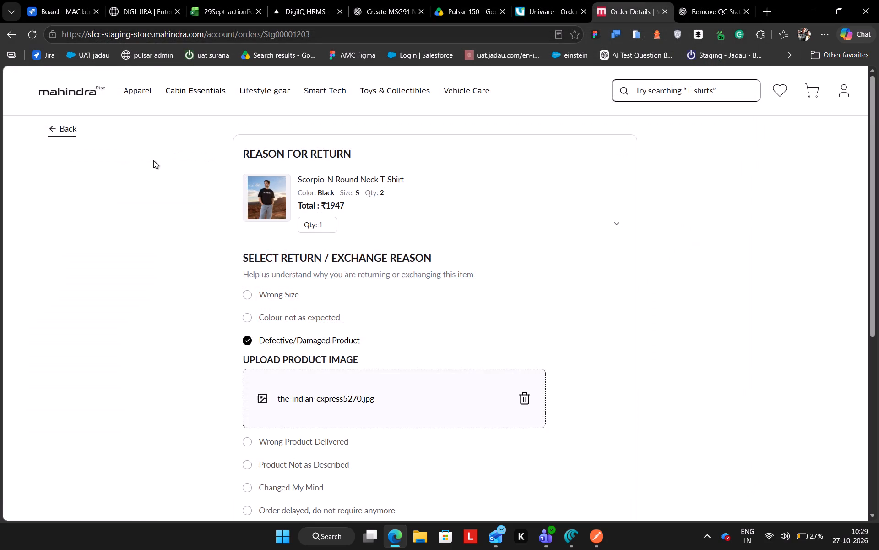
left_click(525, 395)
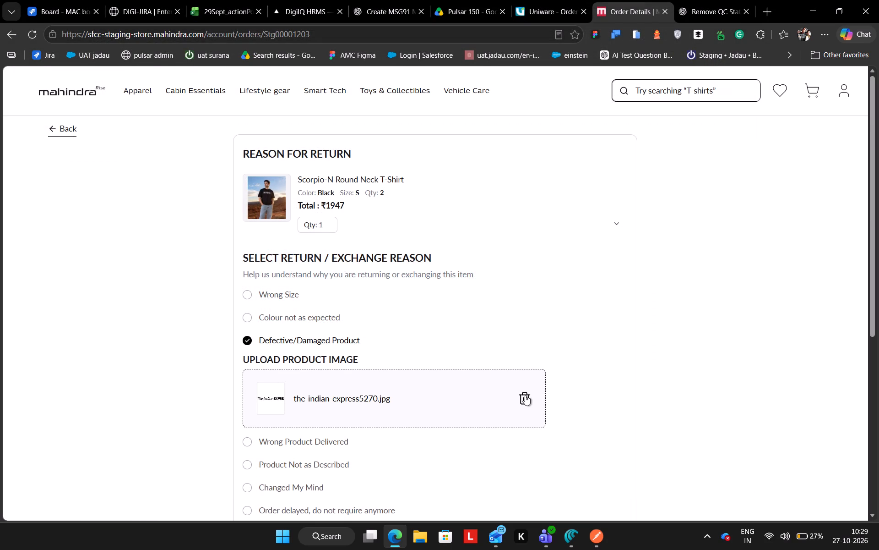
Choose the Wrong Product Delivered reason and copy a screen snip of the form with its empty upload area.
scroll(409, 395, "down", 2)
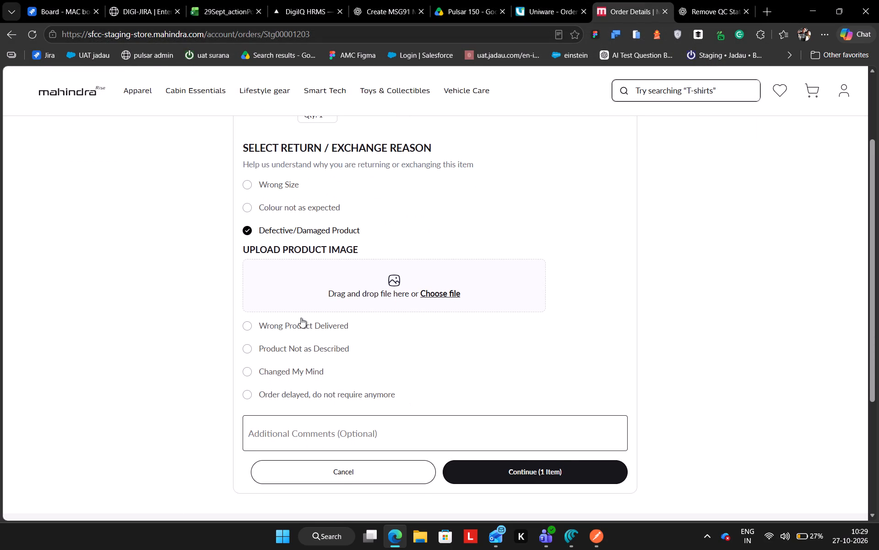
left_click(301, 318)
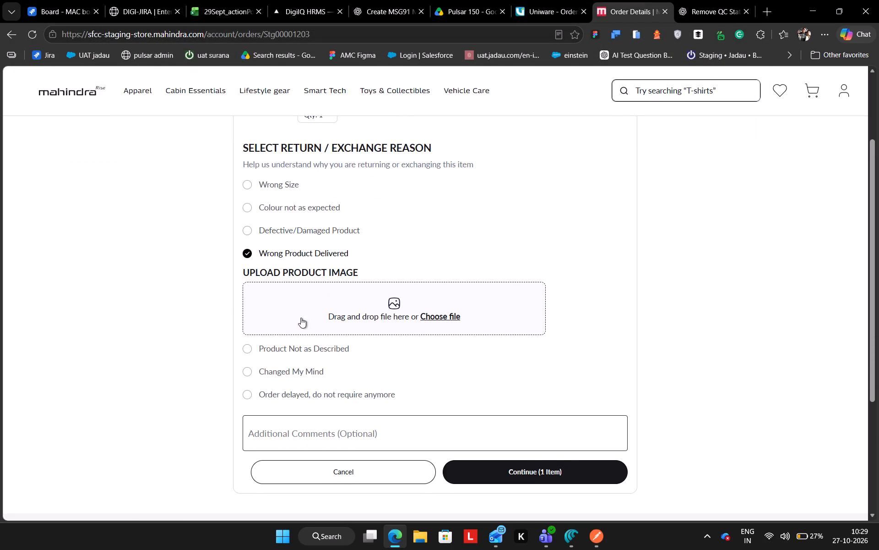
key("shift+super+s")
left_click_drag(183, 109, 689, 496)
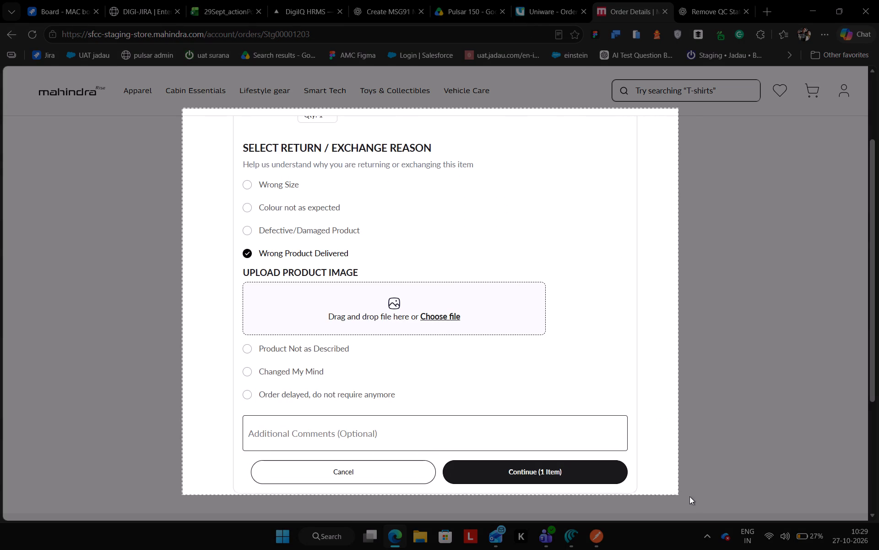
left_click_drag(689, 496, 696, 497)
key("ctrl+c")
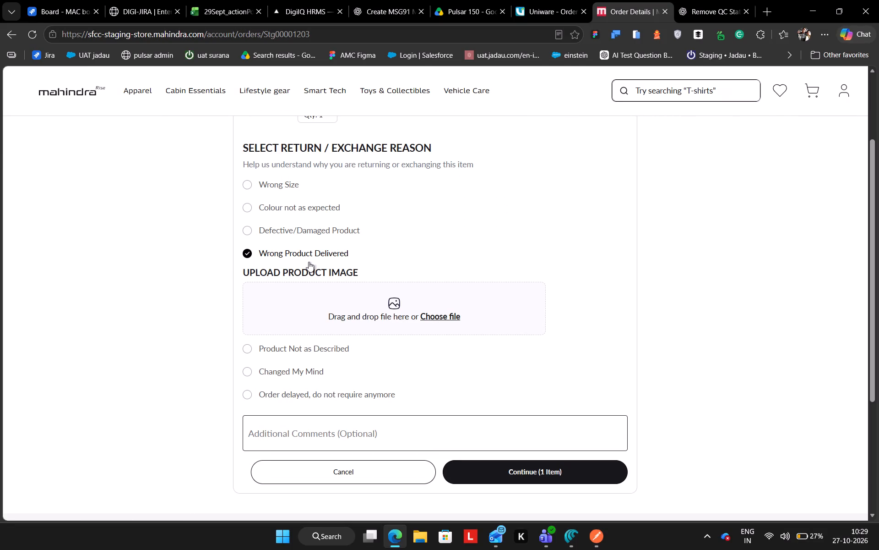
Upload the-indian-express5270.jpg as the product image for the Wrong Product Delivered reason.
left_click(420, 310)
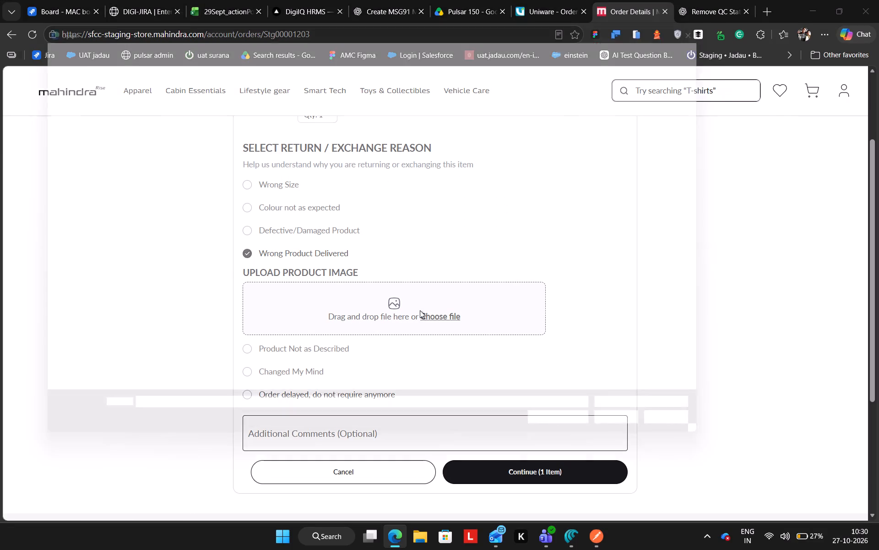
left_click(179, 158)
key("Return")
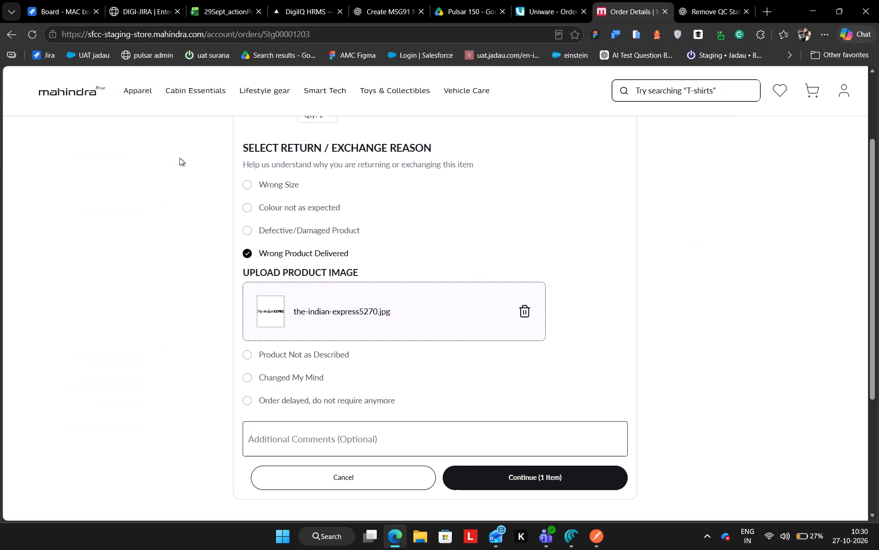
Copy a screen snip of the return form including the uploaded image's thumbnail, filename and bin icon.
key("shift+super+s")
left_click_drag(143, 160, 210, 219)
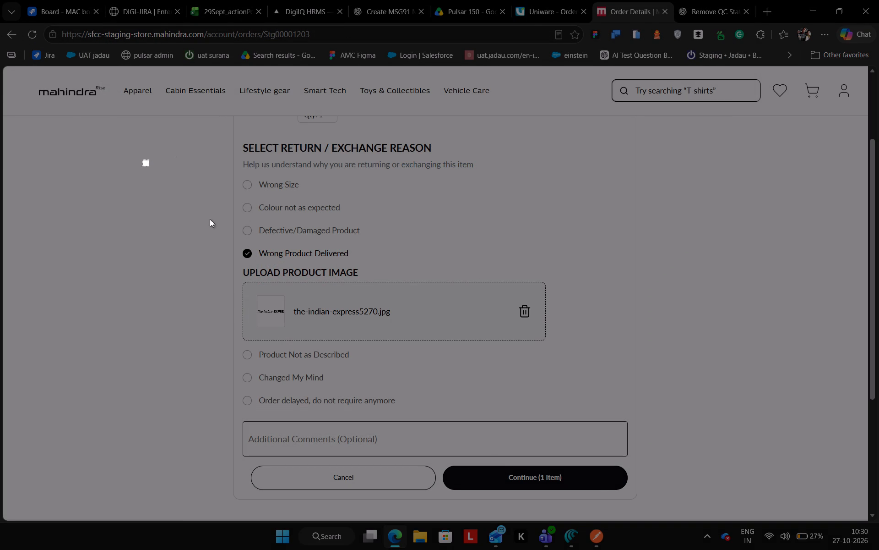
left_click_drag(210, 219, 707, 504)
scroll(644, 526, "right", 1)
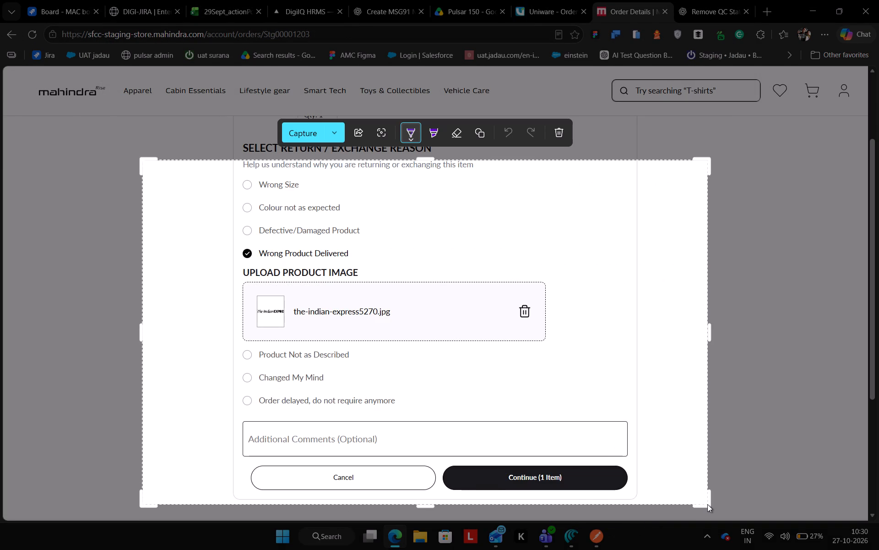
key("ctrl+c")
left_click(360, 116)
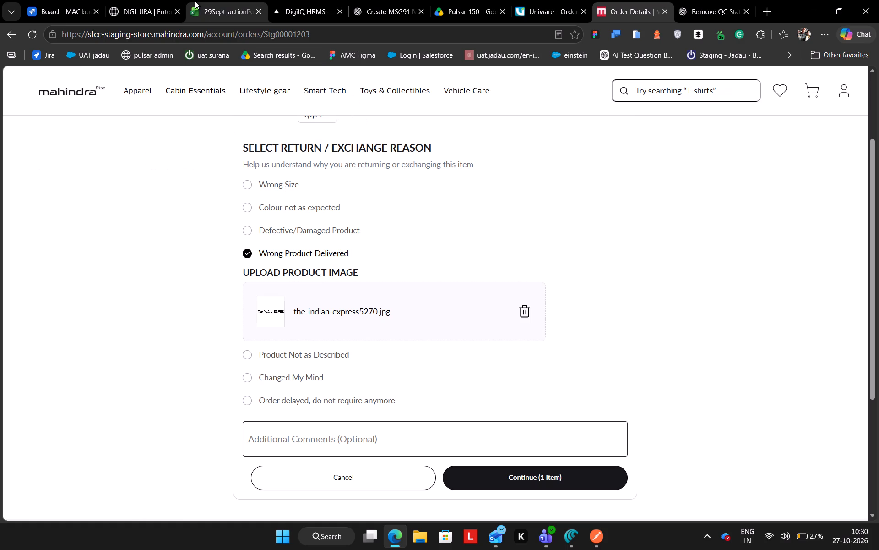
Return to the MAC-300 ticket in Jira.
left_click(35, 0)
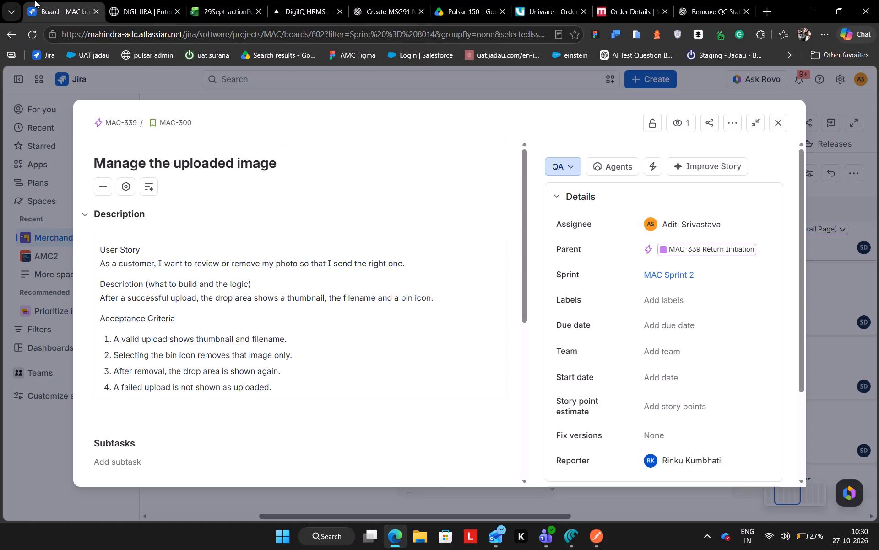
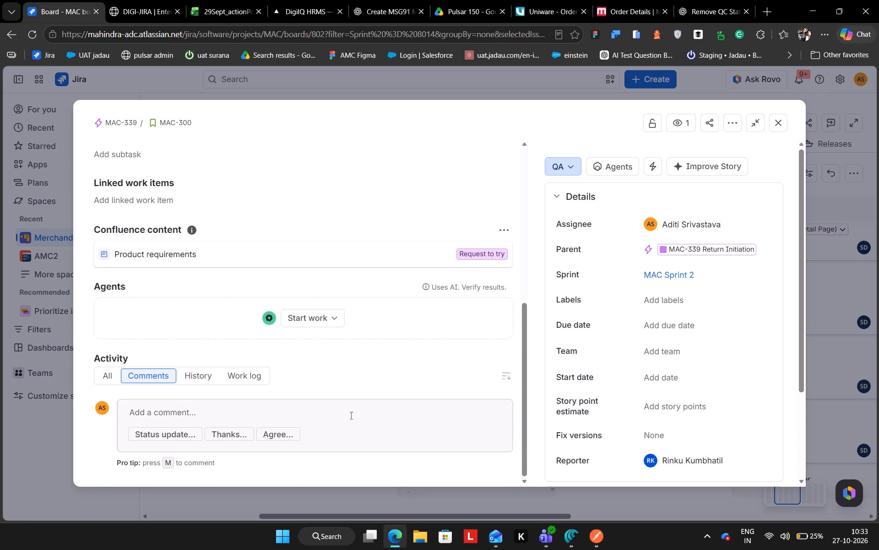
Start a comment on the MAC-300 ticket with the greeting "Hi" followed by a mention of the teammate Saurabh.
type("Hi @sau")
key("Return")
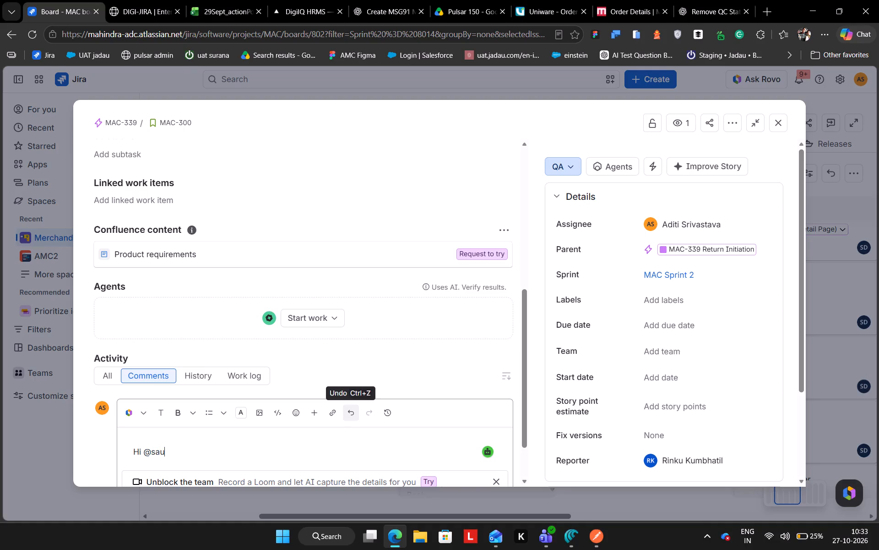
key("BackSpace")
key("BackSpace")
key("BackSpace")
key("BackSpace")
type("@sau")
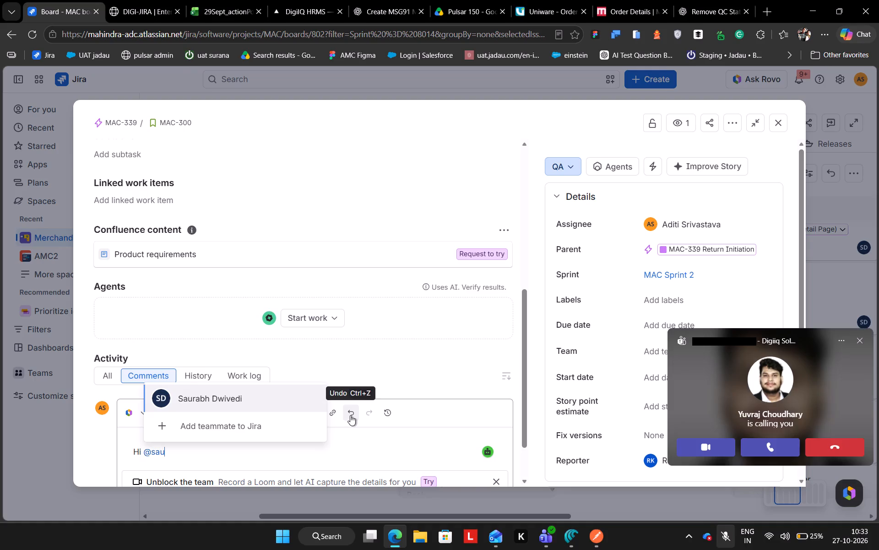
key("Return")
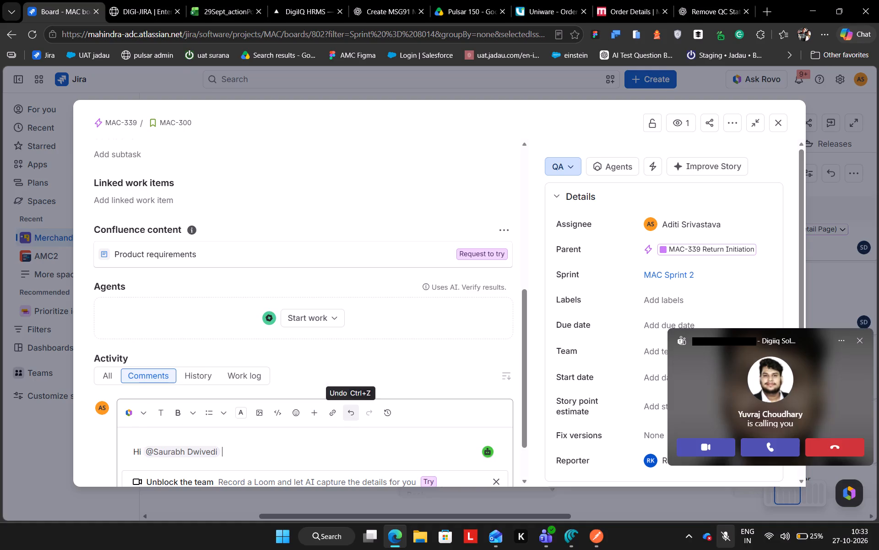
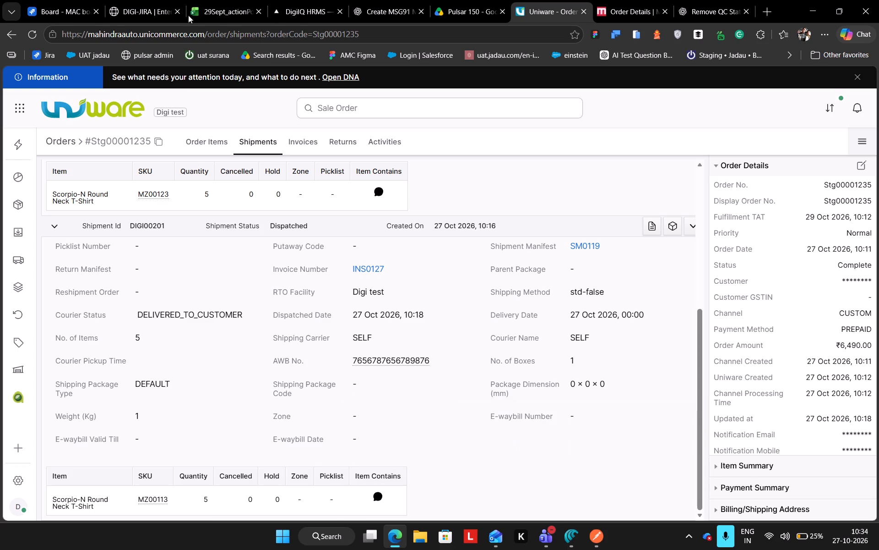
Check the returns of order Stg00001235 in Uniware and reload them.
left_click(624, 19)
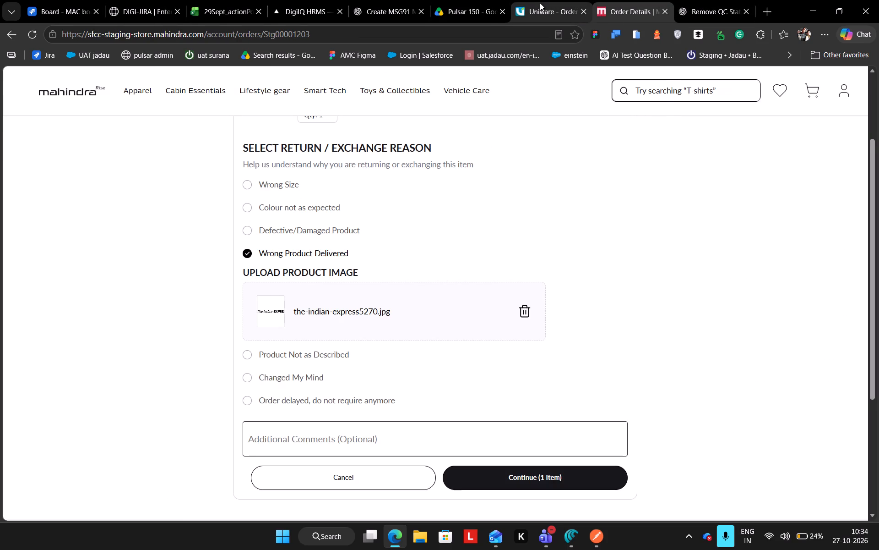
left_click(540, 3)
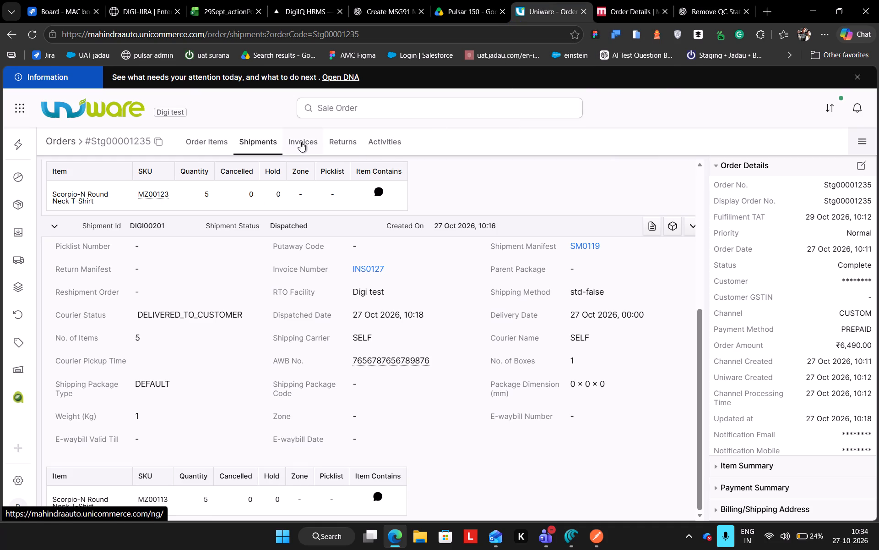
left_click(347, 144)
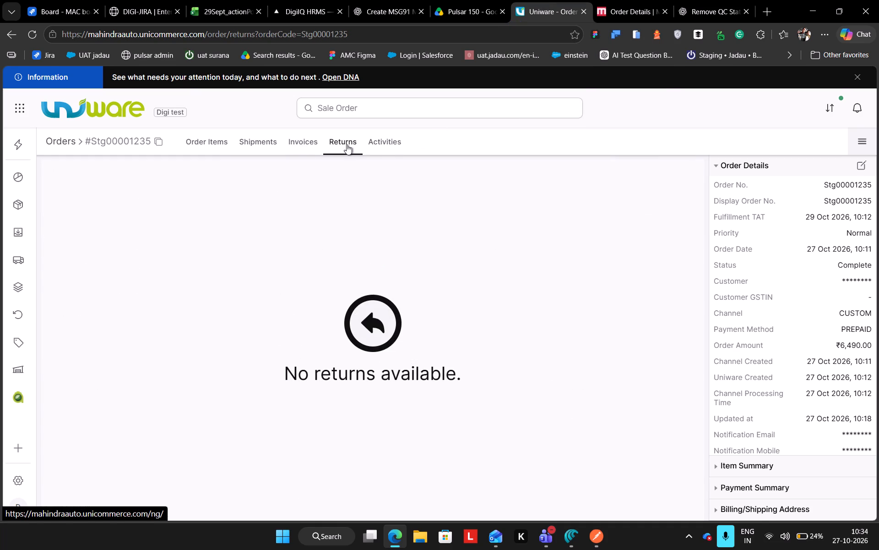
left_click(31, 37)
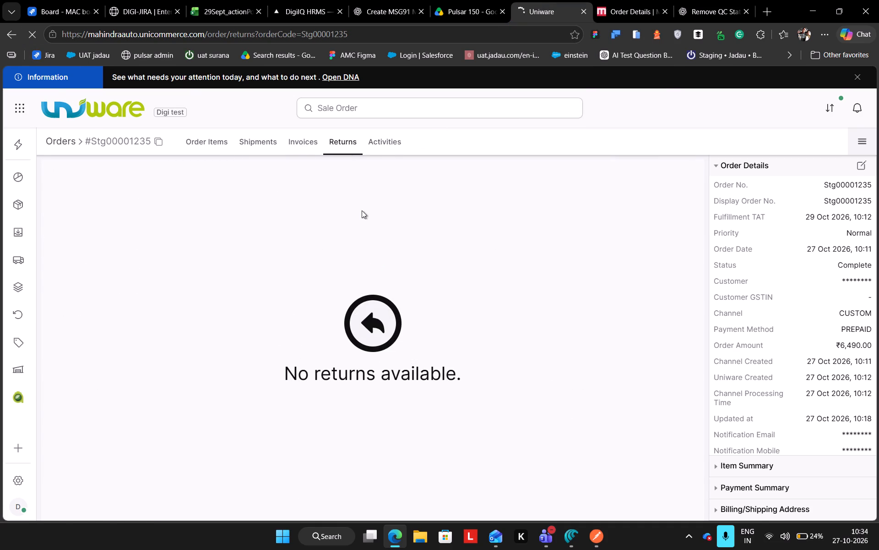
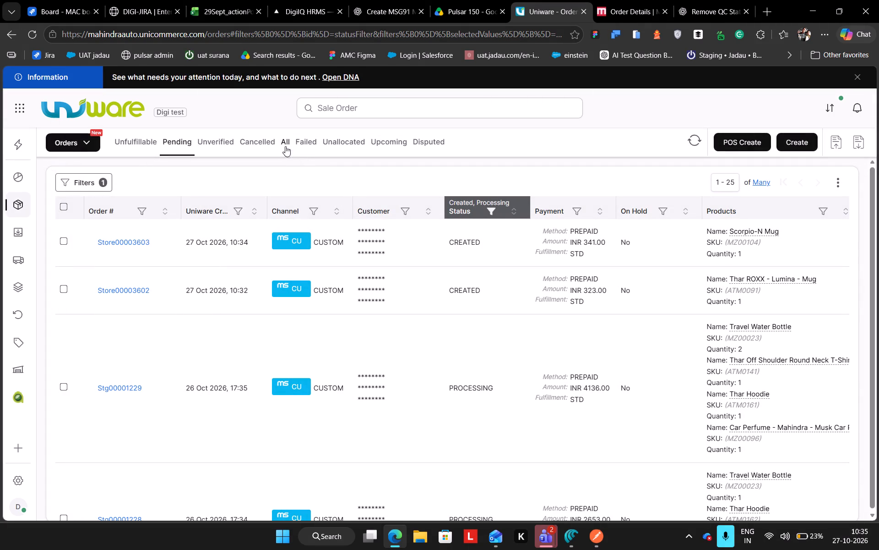
left_click(285, 146)
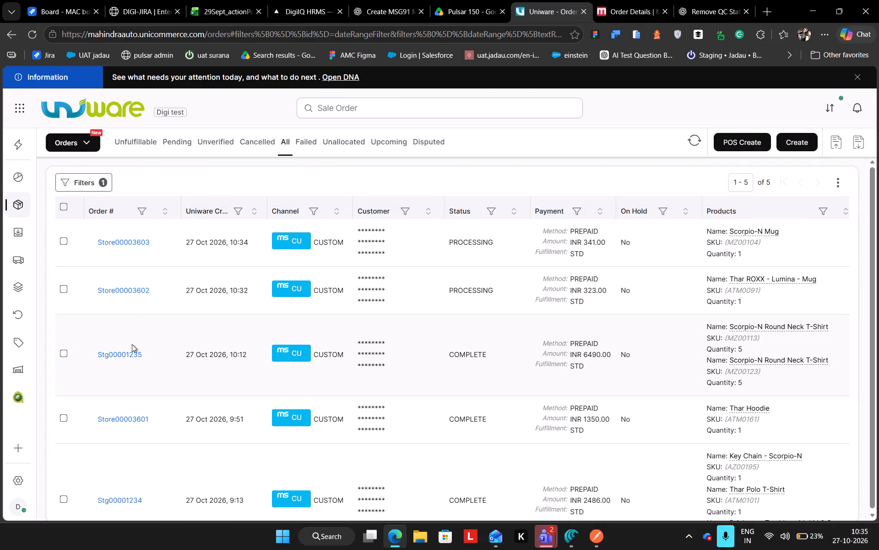
left_click(131, 353)
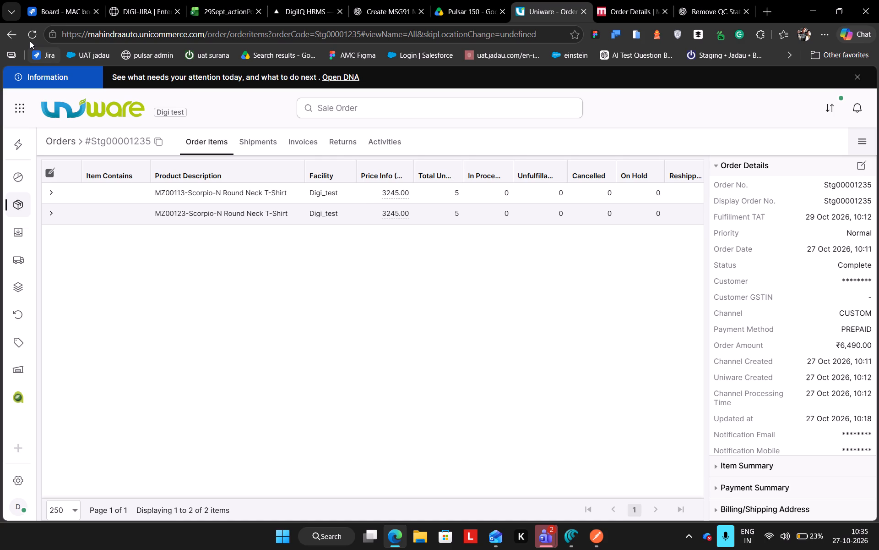
left_click(334, 145)
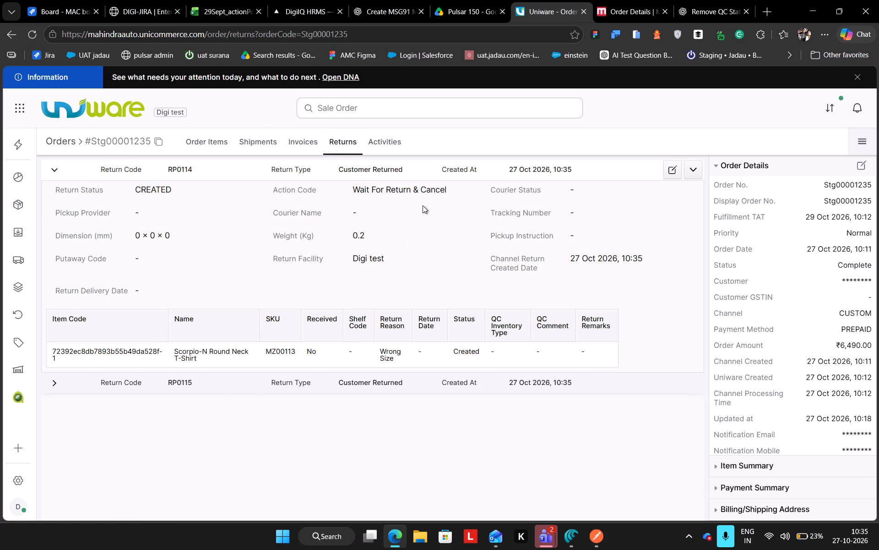
left_click(678, 164)
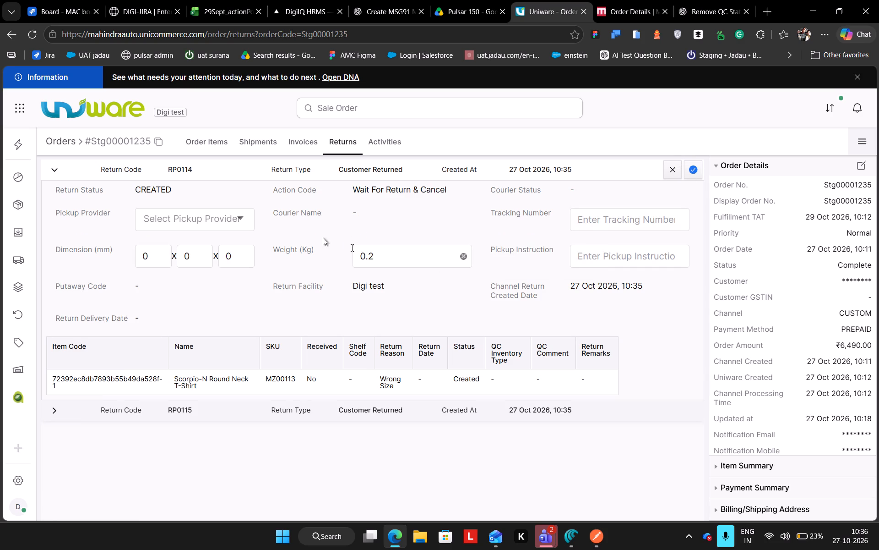
left_click(239, 220)
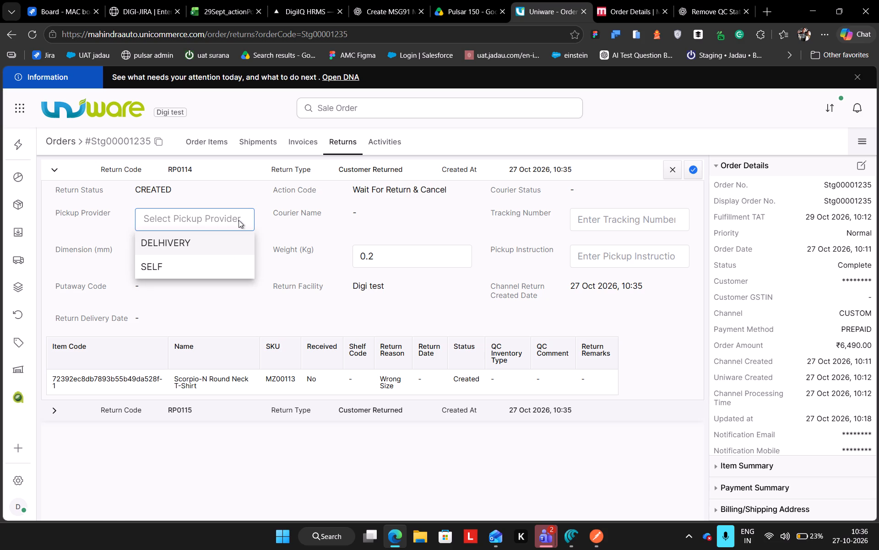
left_click(183, 269)
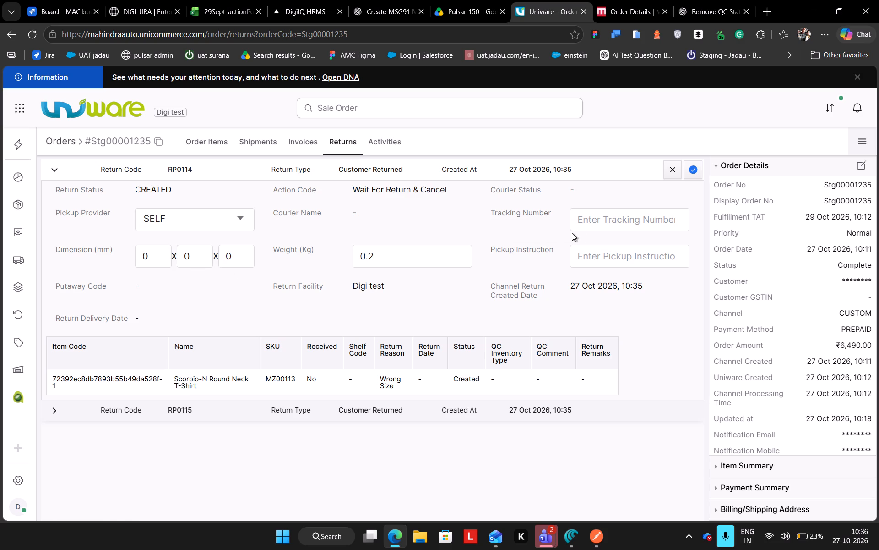
left_click(620, 222)
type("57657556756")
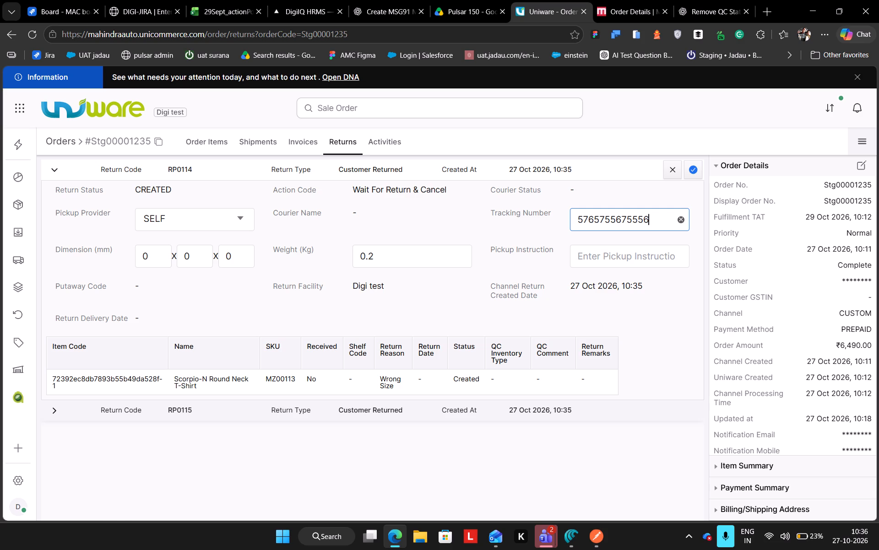
Copy the whole tracking number entered for return RP0114.
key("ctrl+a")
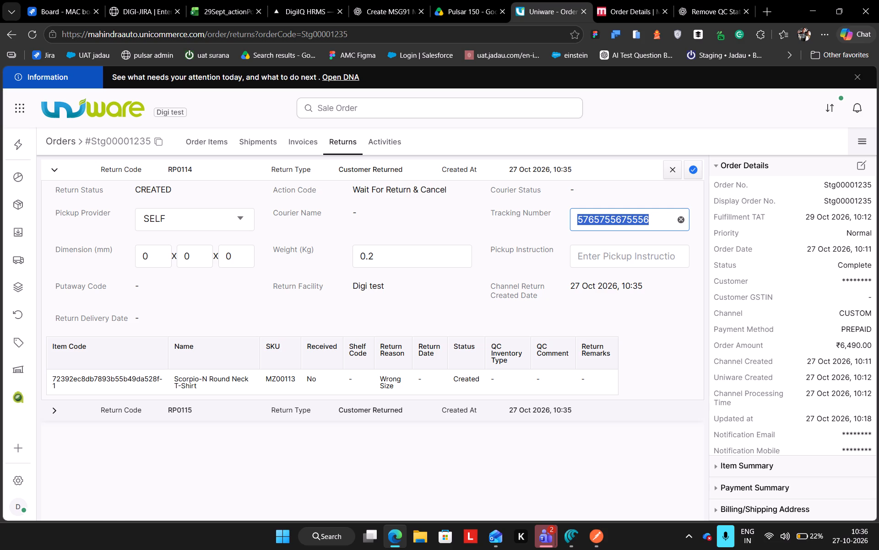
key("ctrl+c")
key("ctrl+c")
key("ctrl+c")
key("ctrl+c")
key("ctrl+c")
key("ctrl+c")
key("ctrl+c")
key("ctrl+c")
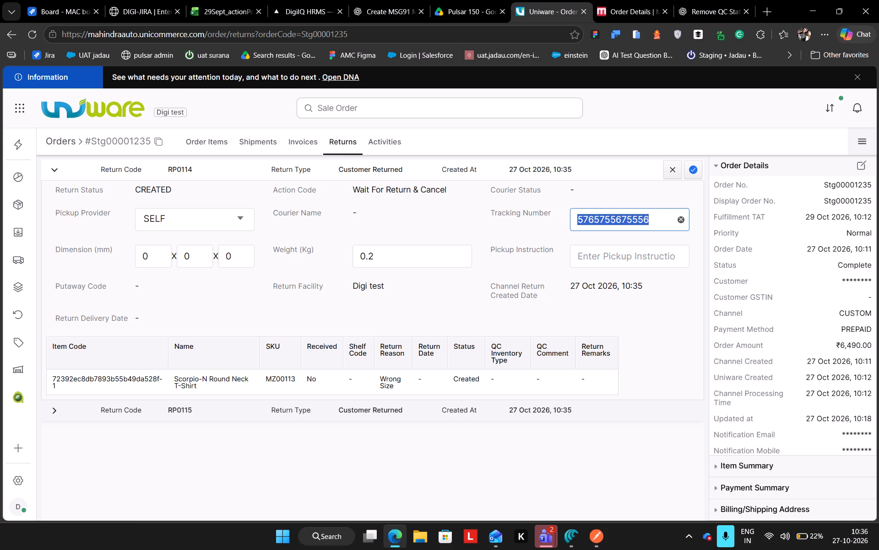